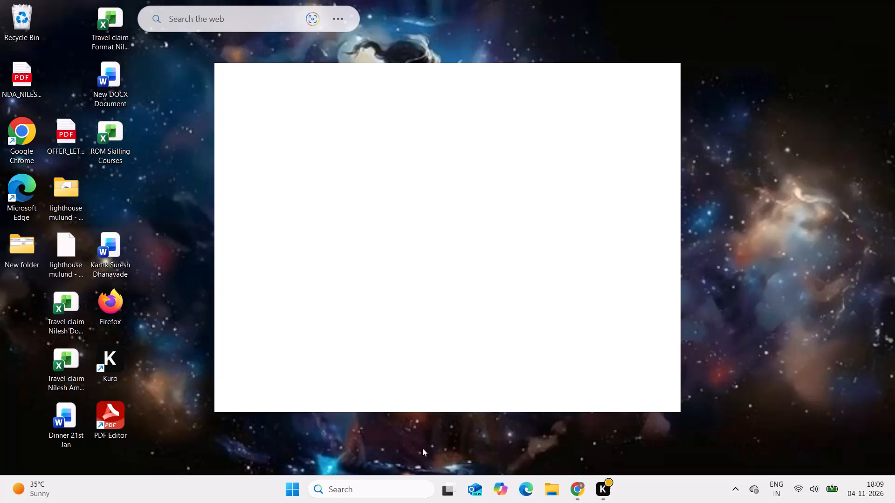
Switch to Google Chrome and look over the Event Flow sheet in the Diwali celebration 2026 spreadsheet.
click(574, 489)
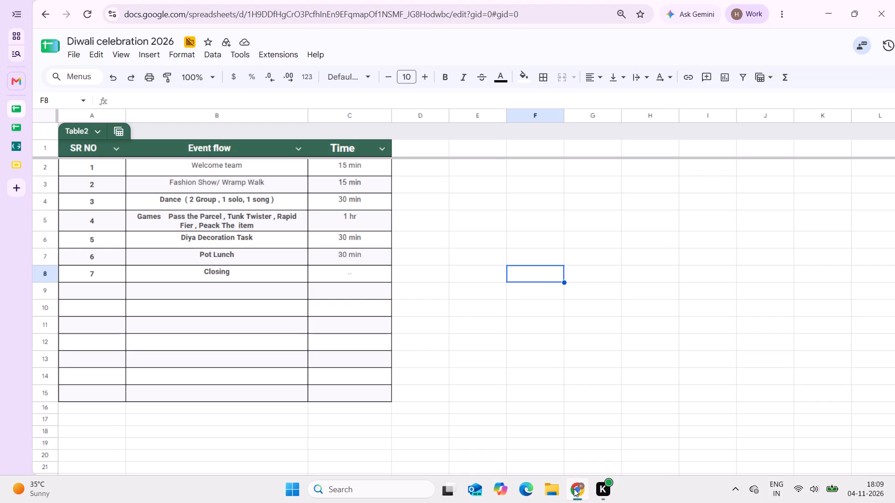
scroll(503, 319, up, 6)
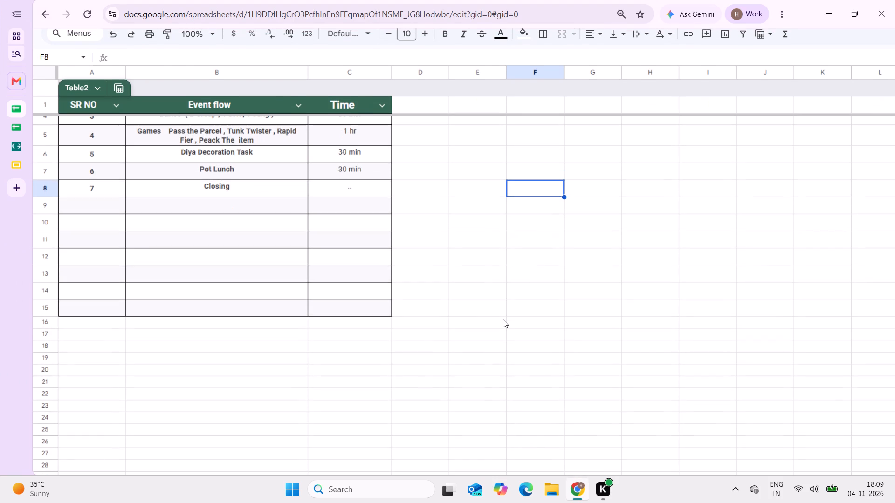
scroll(503, 319, up, 5)
scroll(503, 319, down, 1)
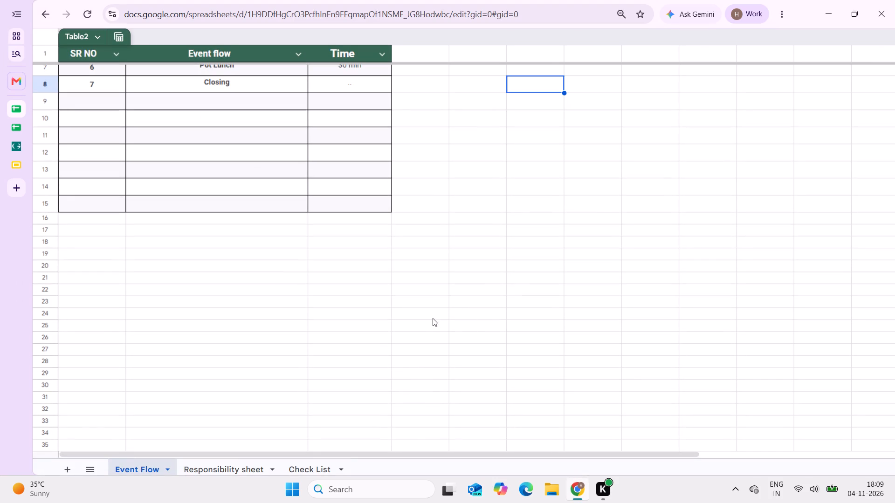
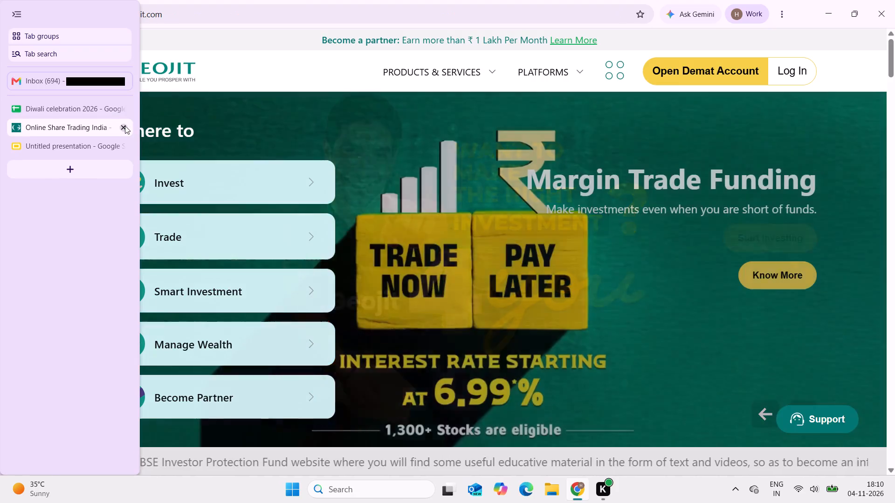
Close the Geojit share trading page and switch to the Diwali celebration 2026 spreadsheet.
scroll(383, 250, up, 6)
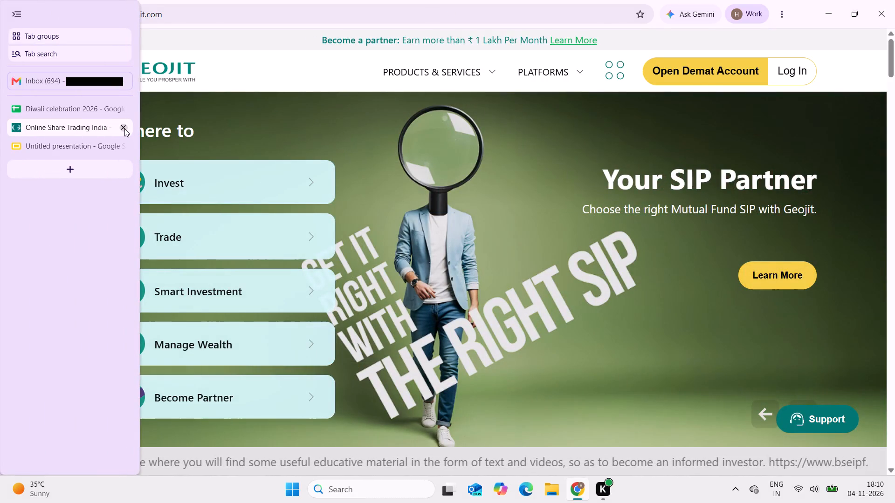
click(124, 129)
click(78, 103)
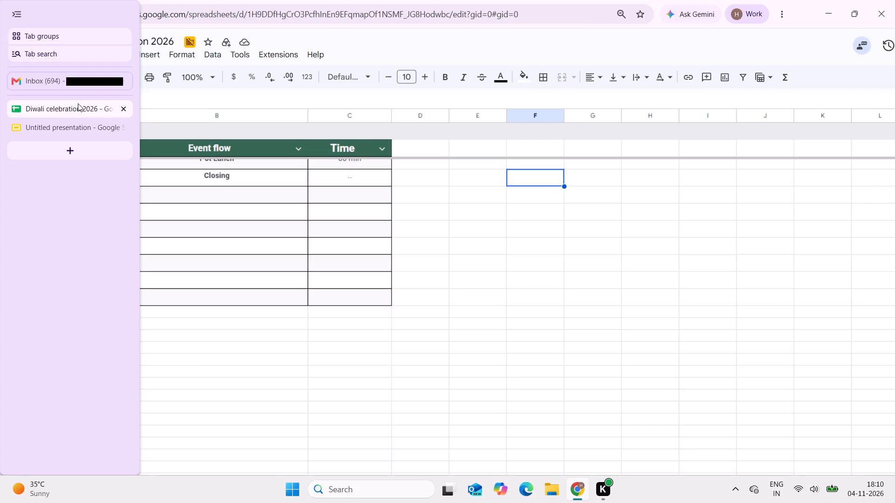
Review the event schedule on the Event Flow sheet and the table layout on the Responsibility sheet.
scroll(485, 332, up, 5)
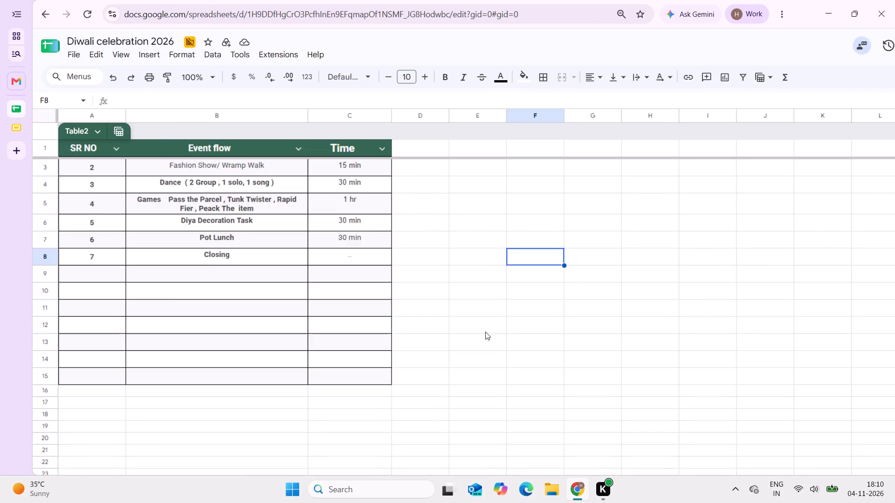
scroll(485, 332, up, 6)
scroll(400, 333, down, 2)
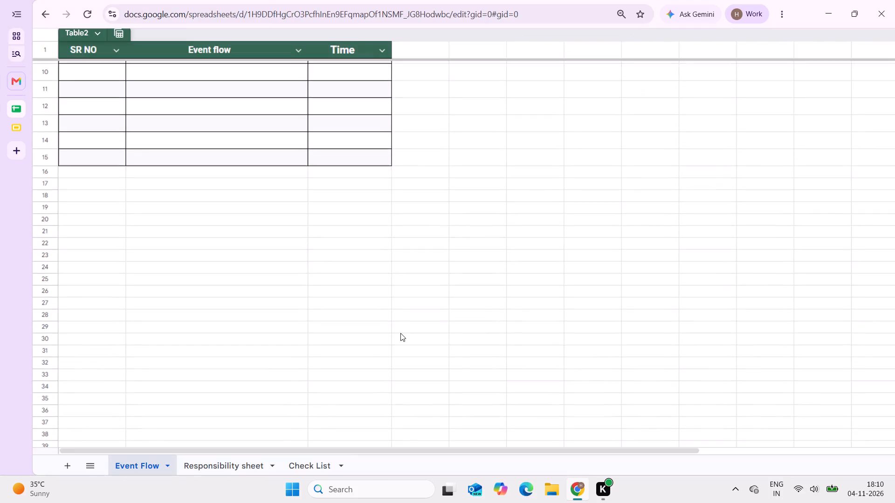
scroll(400, 333, up, 5)
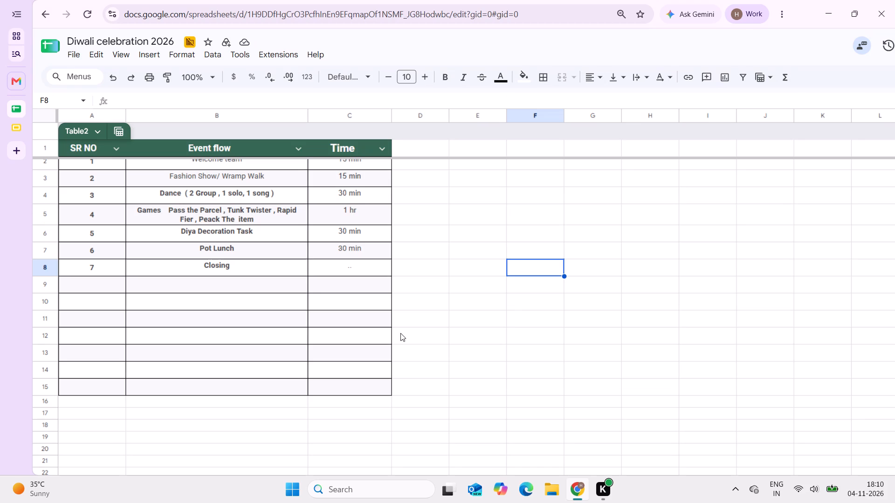
scroll(400, 333, up, 3)
scroll(400, 333, down, 1)
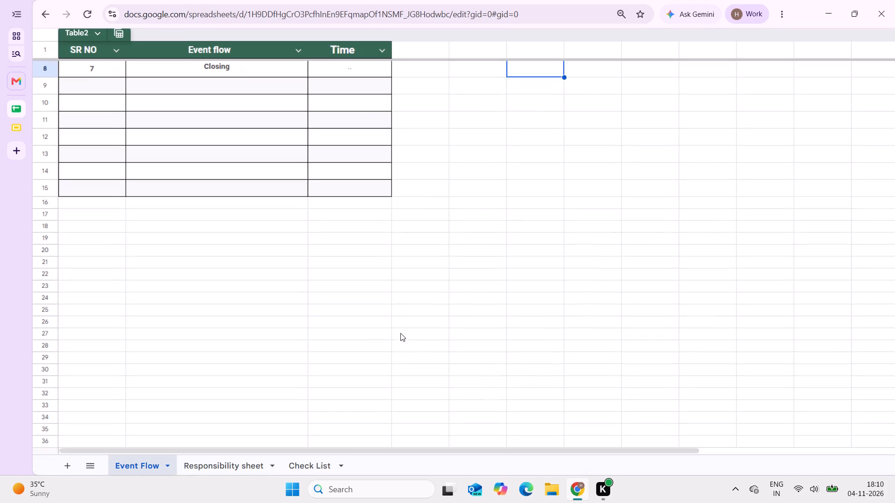
click(224, 465)
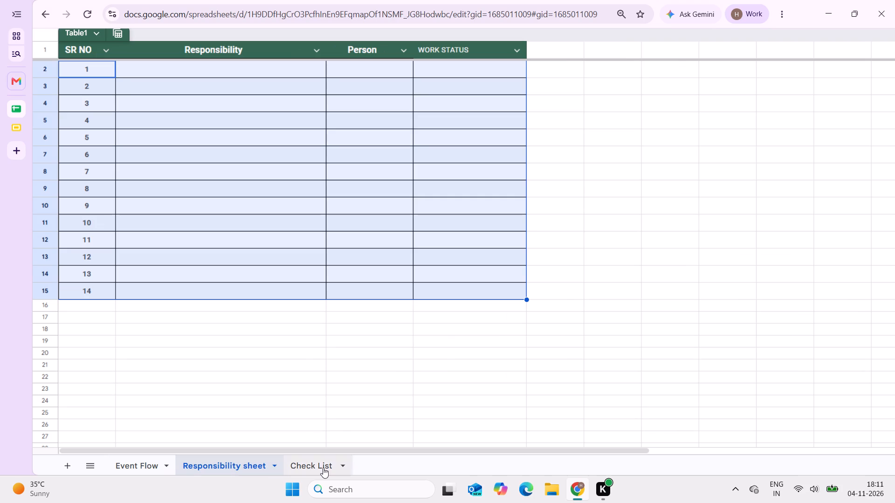
click(441, 372)
scroll(441, 372, up, 4)
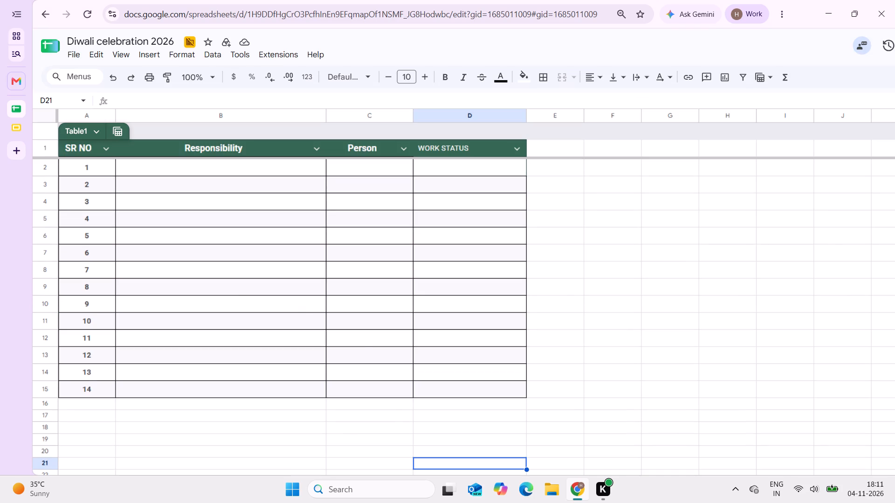
scroll(238, 294, down, 2)
scroll(238, 294, up, 4)
scroll(202, 281, down, 2)
On the Event Flow sheet, change the Pot Lunch entry in row 7 to "Pot Lunch for Student".
click(140, 466)
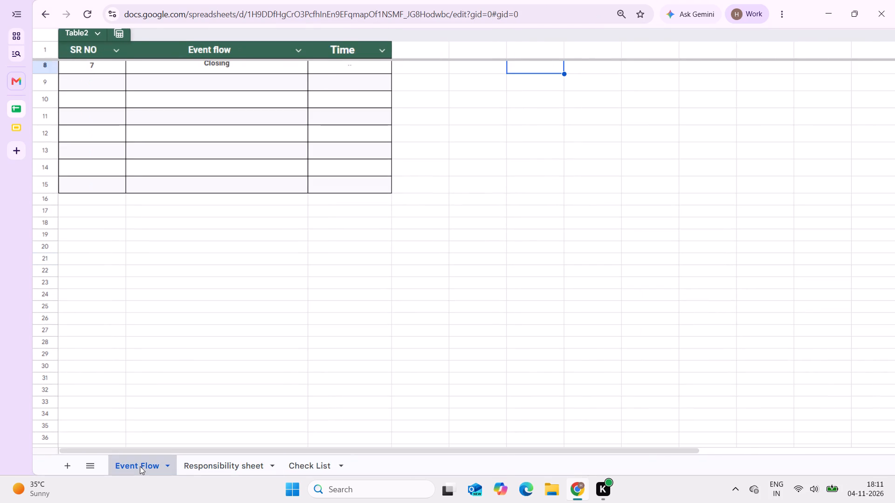
scroll(140, 466, up, 5)
scroll(195, 406, up, 4)
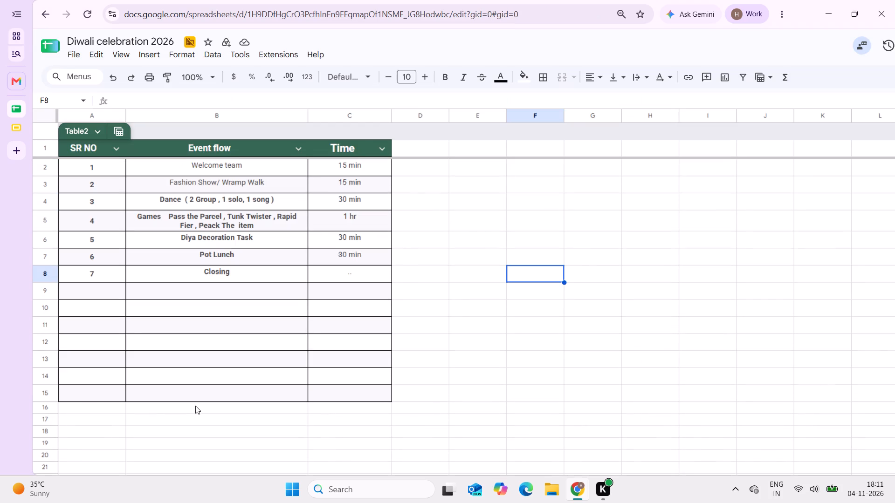
click(273, 261)
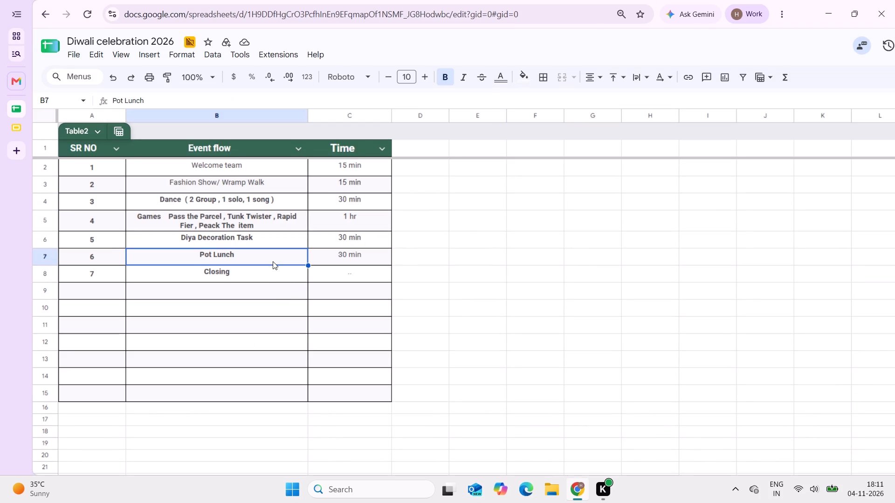
double_click(273, 261)
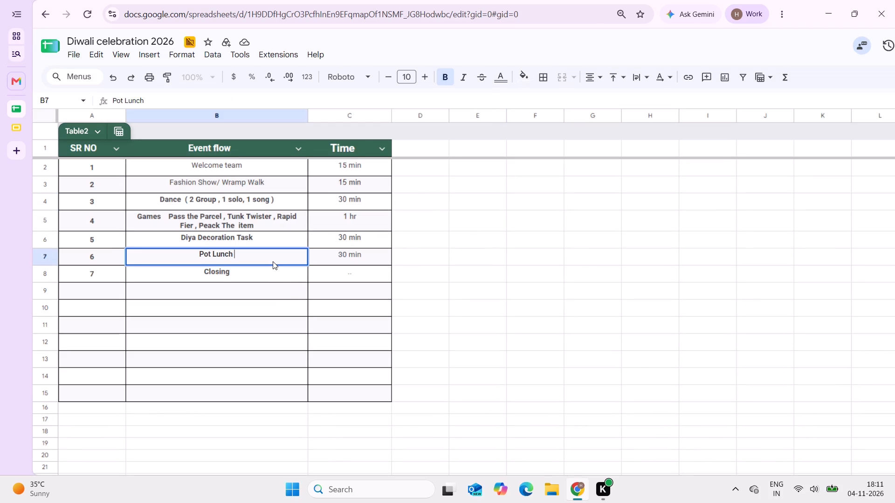
click(255, 249)
text(Student)
key(space)
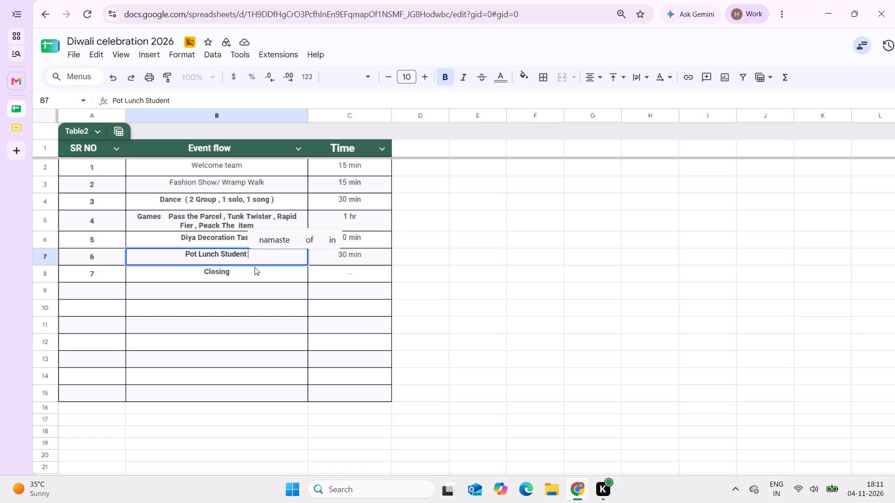
click(219, 250)
key(space)
text(for)
key(space)
click(272, 342)
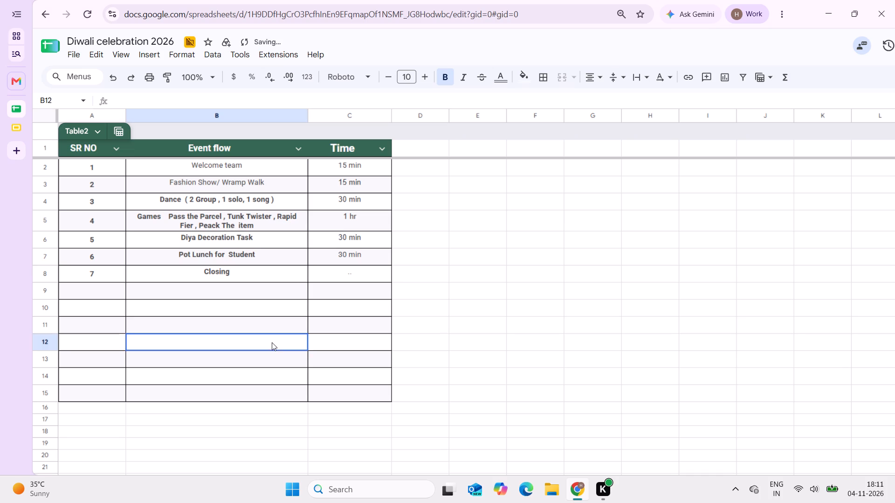
click(405, 333)
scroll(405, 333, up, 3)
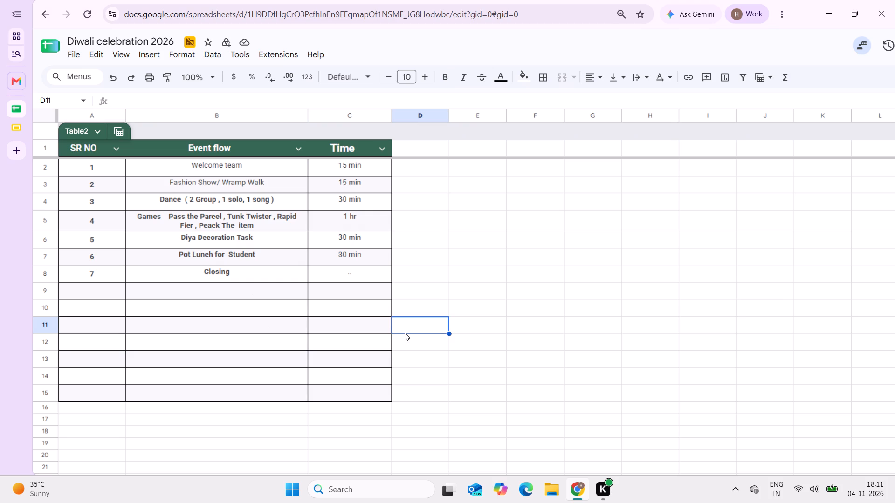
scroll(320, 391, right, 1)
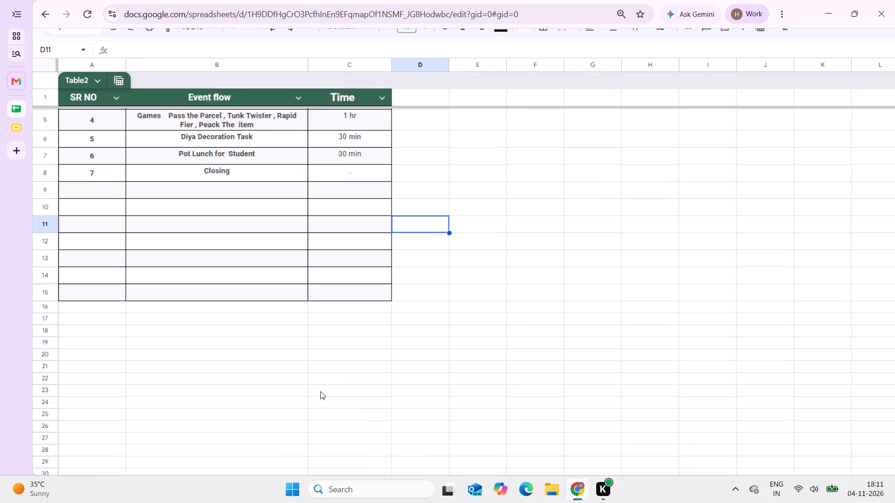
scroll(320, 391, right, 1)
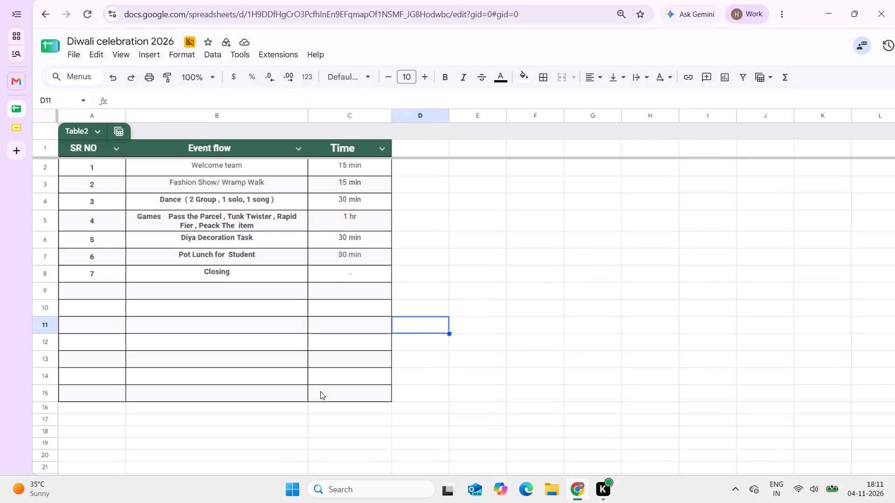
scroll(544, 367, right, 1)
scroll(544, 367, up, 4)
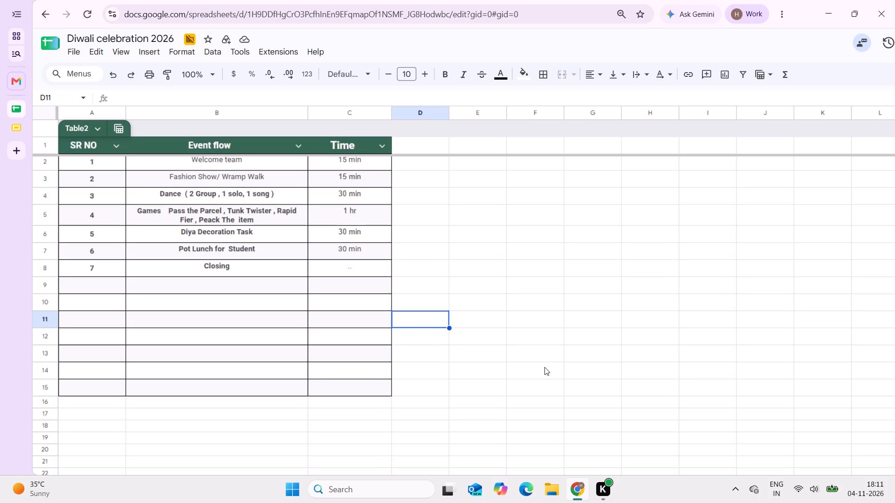
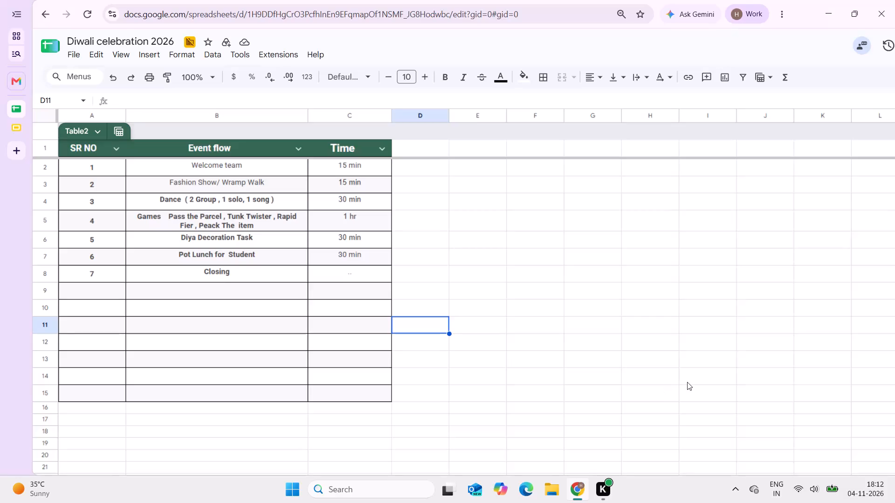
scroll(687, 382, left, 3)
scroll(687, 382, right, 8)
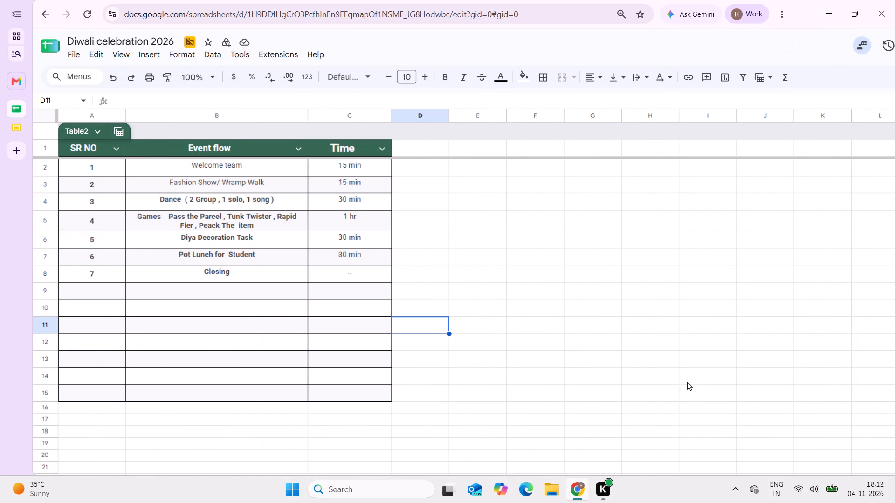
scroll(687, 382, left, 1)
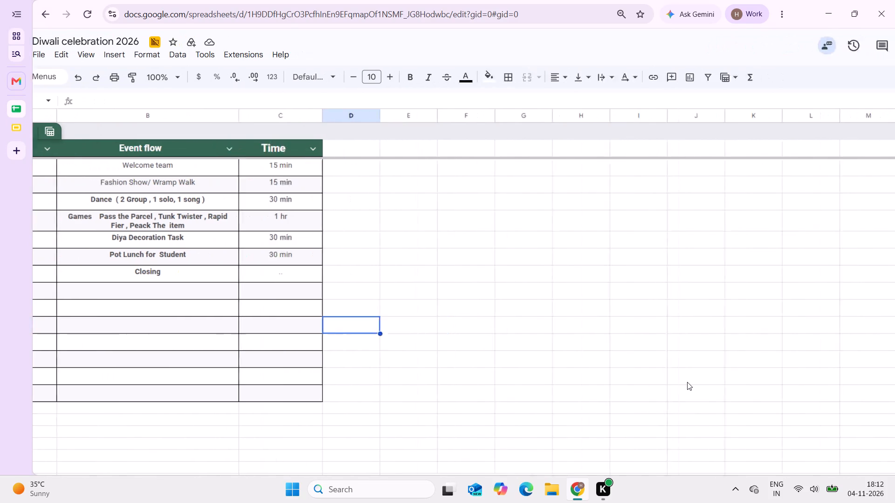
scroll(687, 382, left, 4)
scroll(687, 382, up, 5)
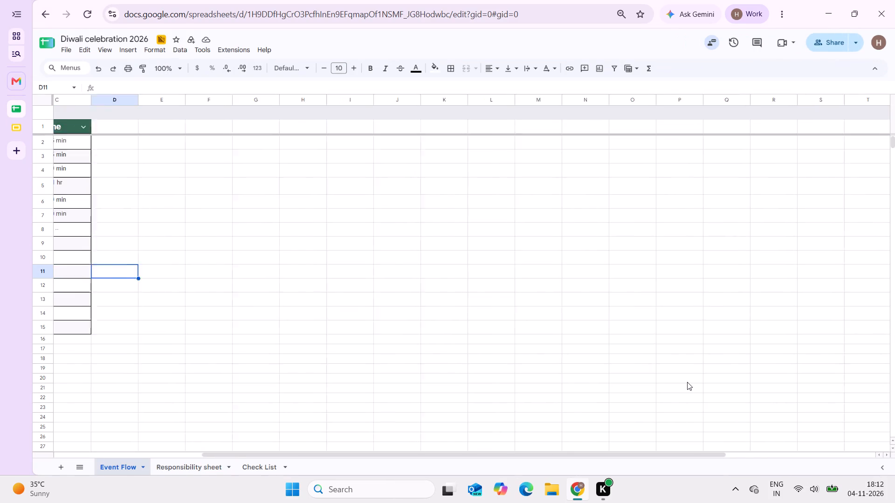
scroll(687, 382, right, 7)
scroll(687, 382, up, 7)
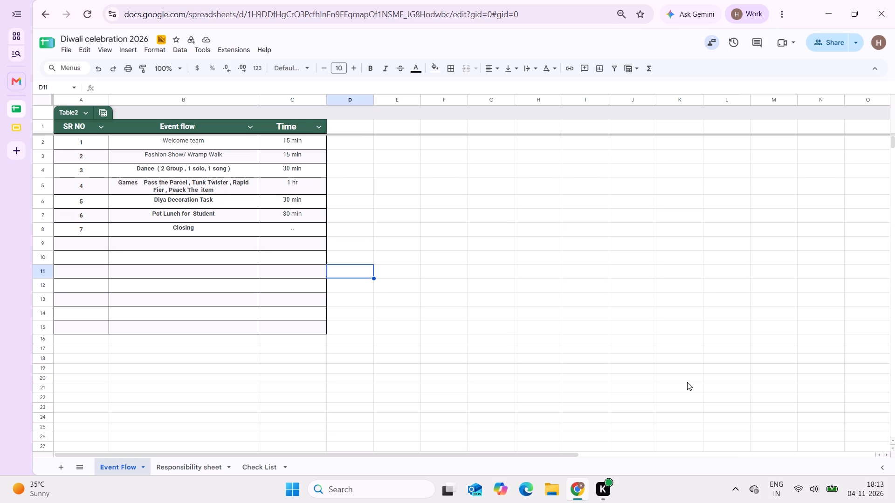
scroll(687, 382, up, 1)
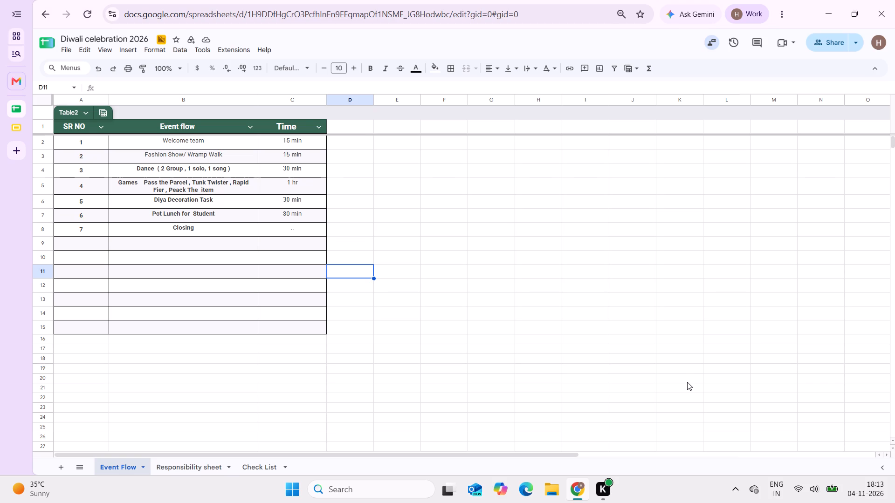
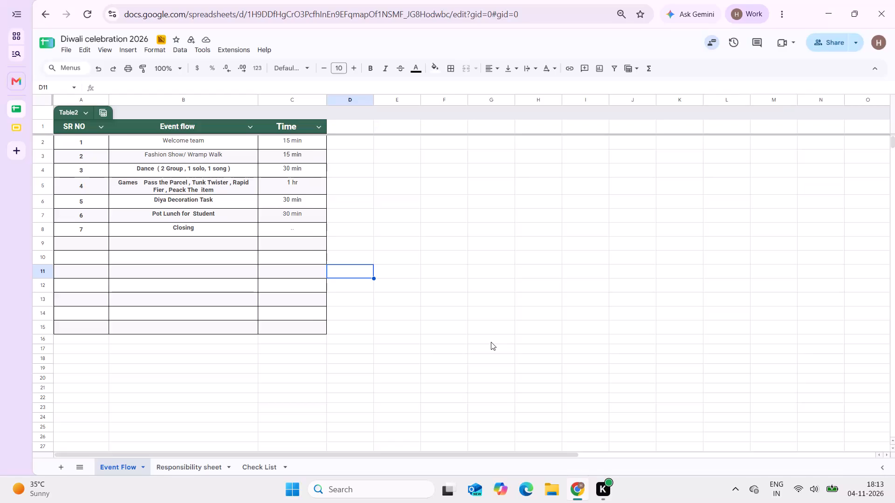
Look through the Event Flow, Responsibility sheet and Check List sheets to examine what each contains.
click(203, 469)
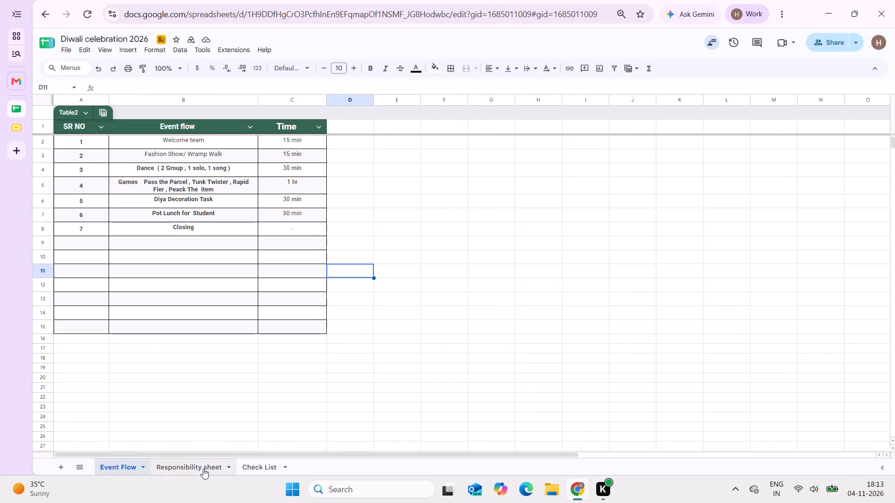
click(265, 466)
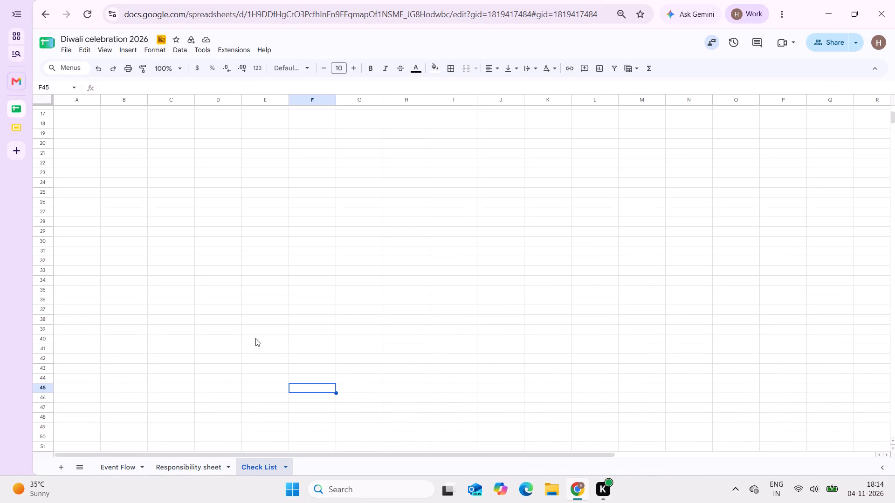
scroll(255, 338, up, 13)
scroll(144, 198, up, 3)
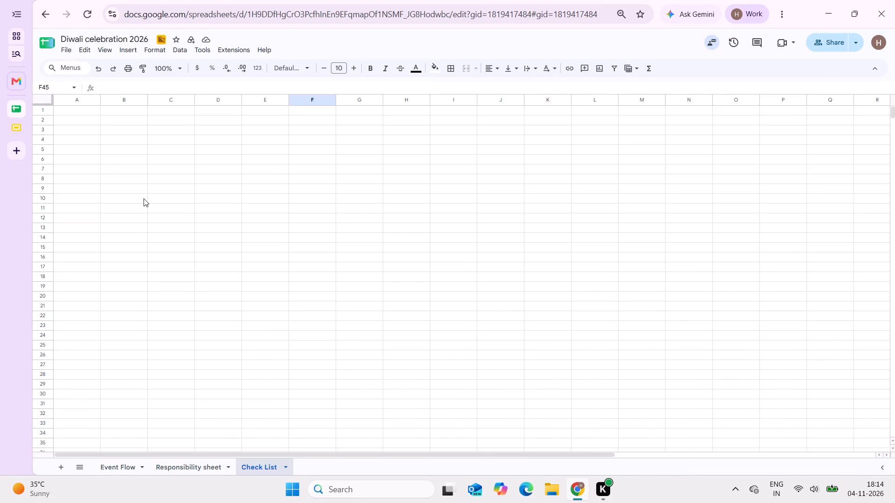
scroll(144, 198, right, 3)
scroll(144, 198, up, 6)
scroll(144, 198, right, 3)
click(108, 467)
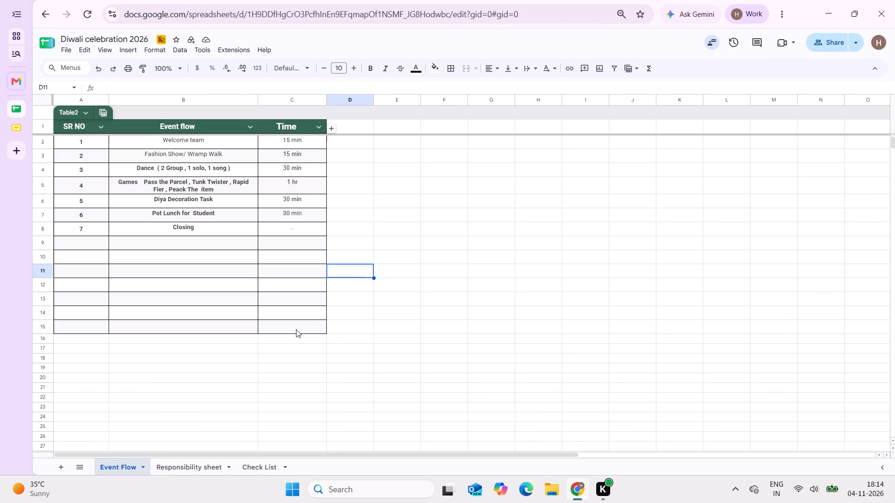
click(178, 469)
scroll(248, 256, up, 9)
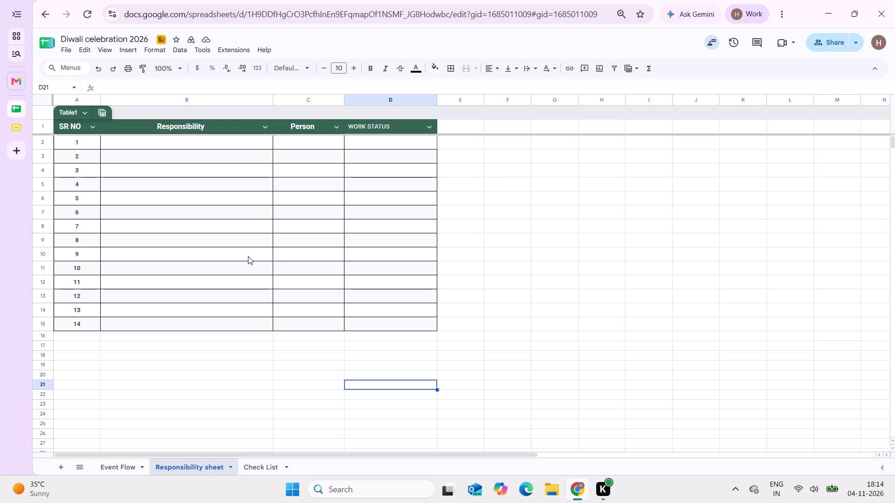
scroll(229, 258, up, 11)
scroll(160, 263, up, 2)
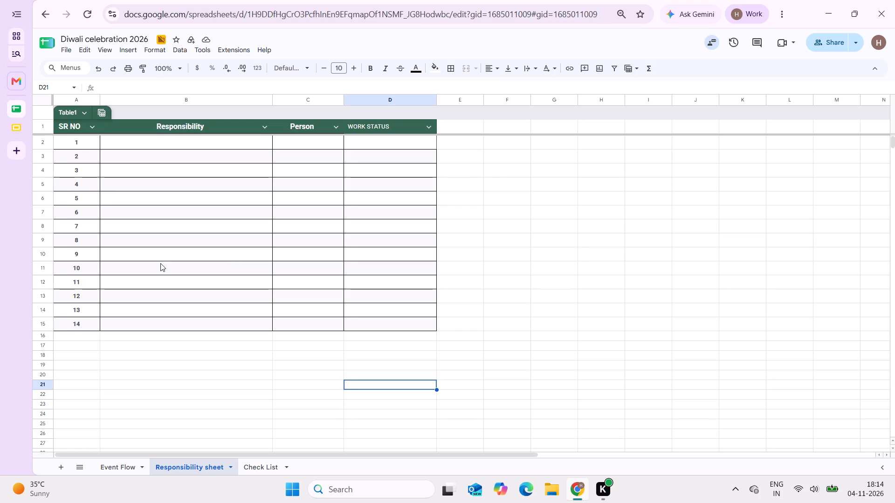
scroll(160, 263, up, 3)
click(124, 475)
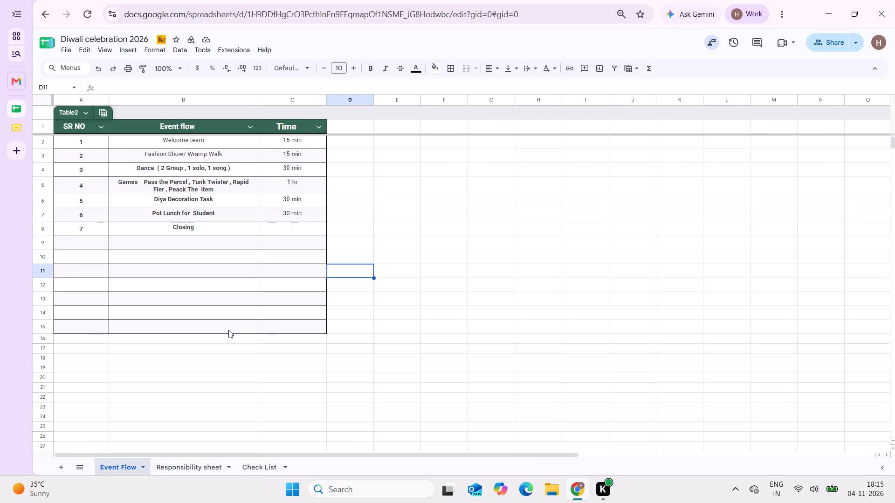
click(266, 464)
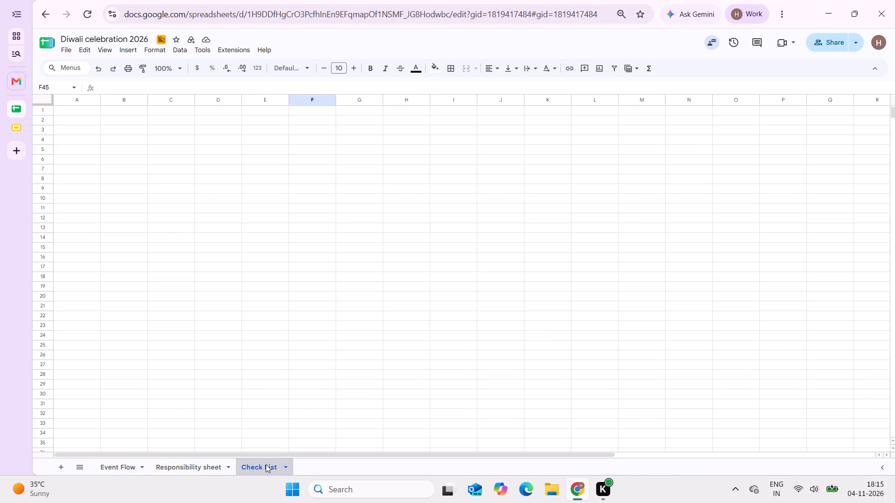
scroll(324, 390, up, 4)
click(120, 467)
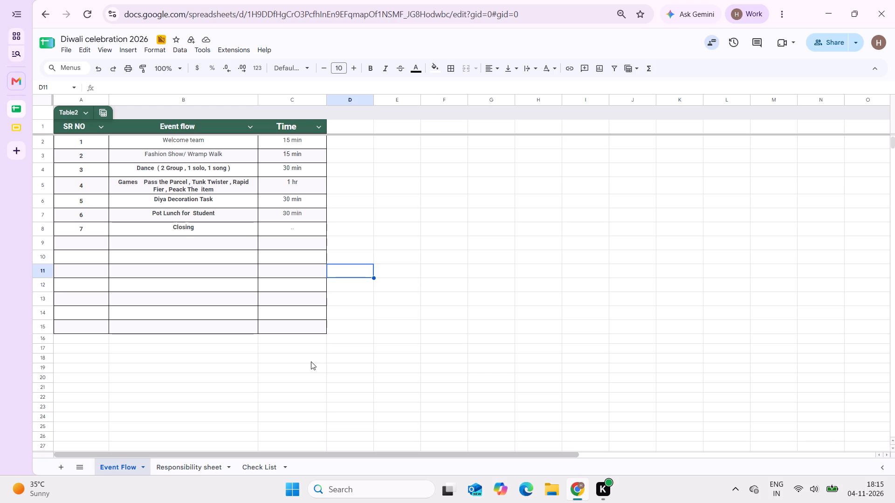
On the Responsibility sheet, enter "Decoration" as the responsibility for SR NO 1.
click(172, 467)
scroll(223, 368, up, 4)
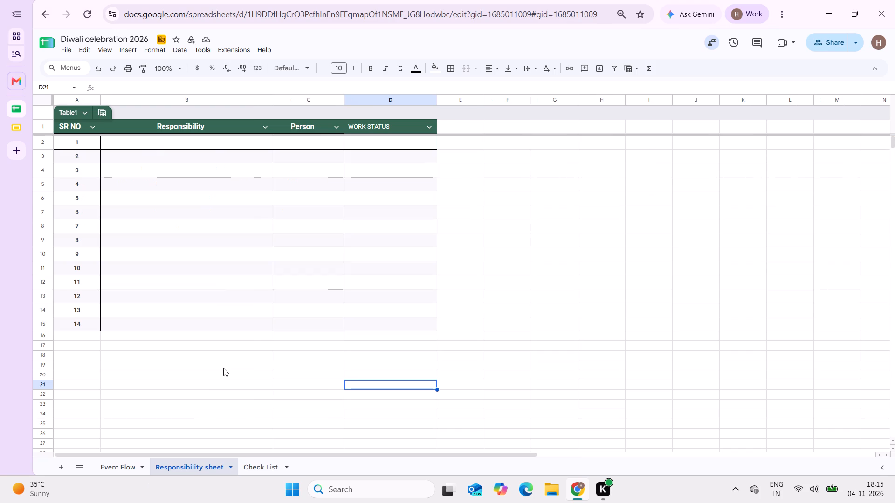
scroll(327, 263, up, 4)
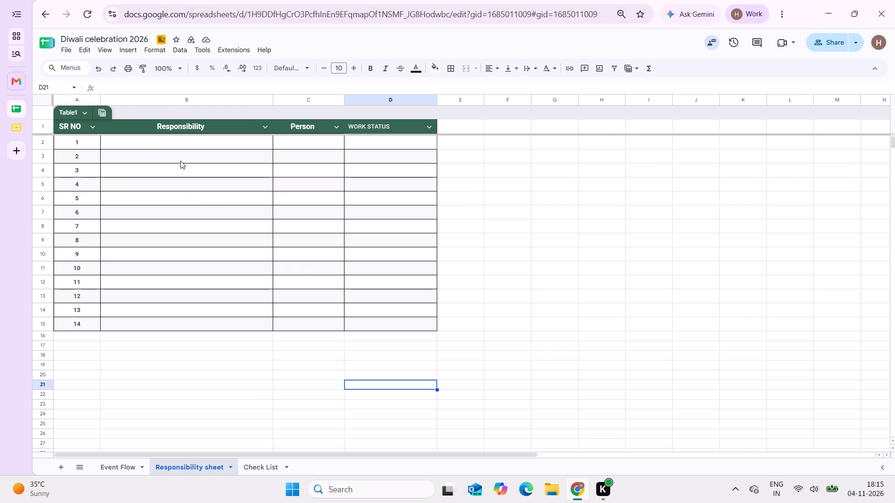
click(193, 144)
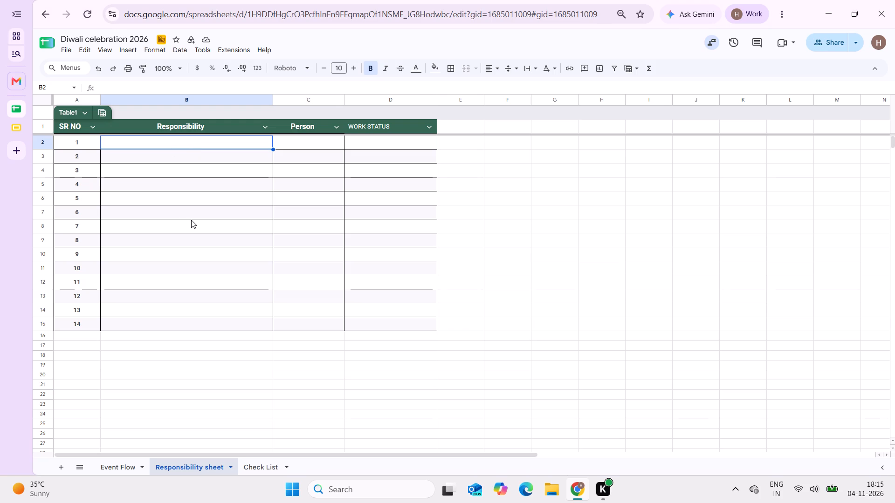
click(129, 138)
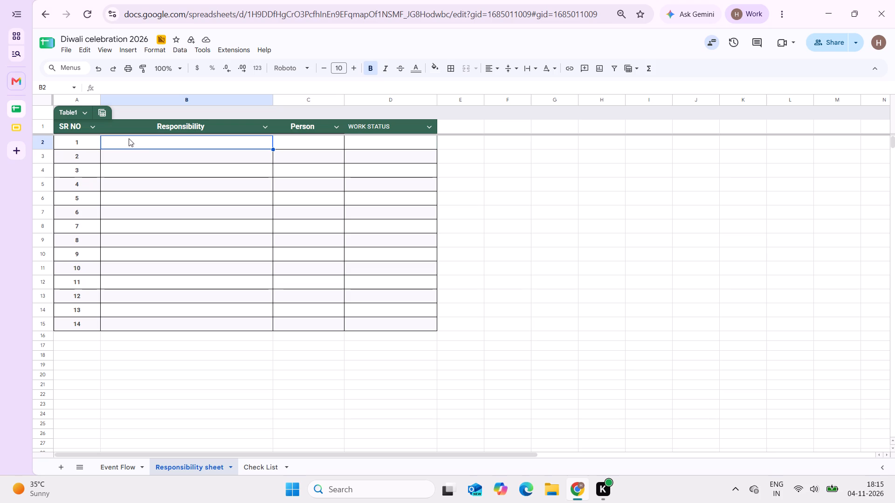
double_click(129, 138)
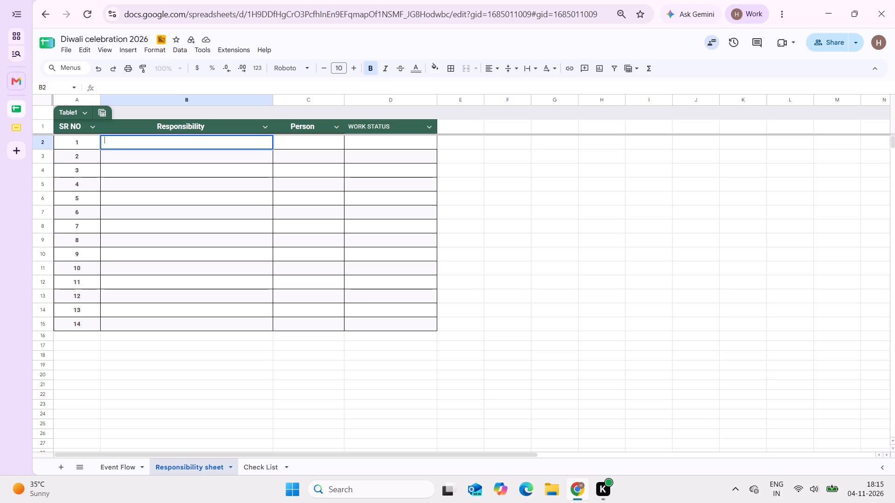
text(De)
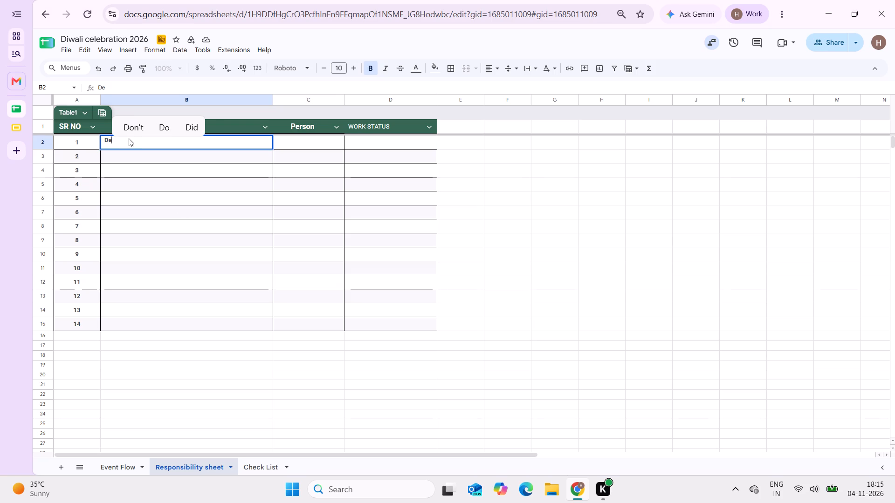
text(coration)
key(space)
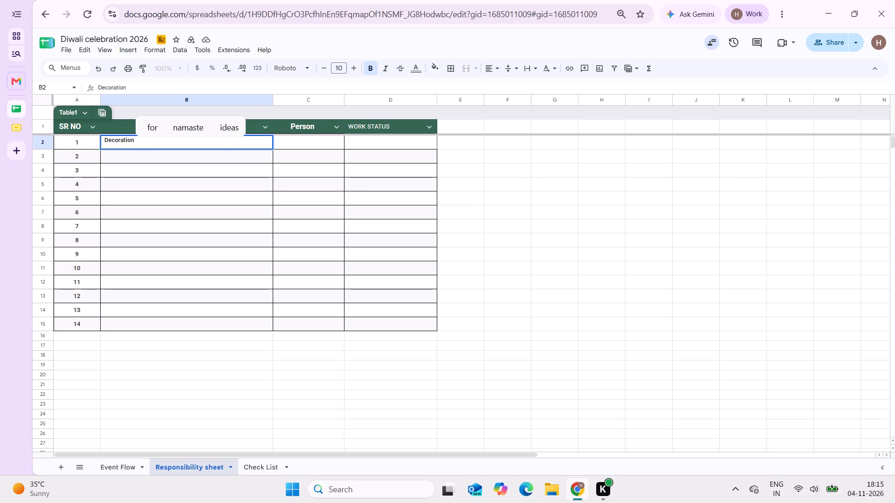
key(comma)
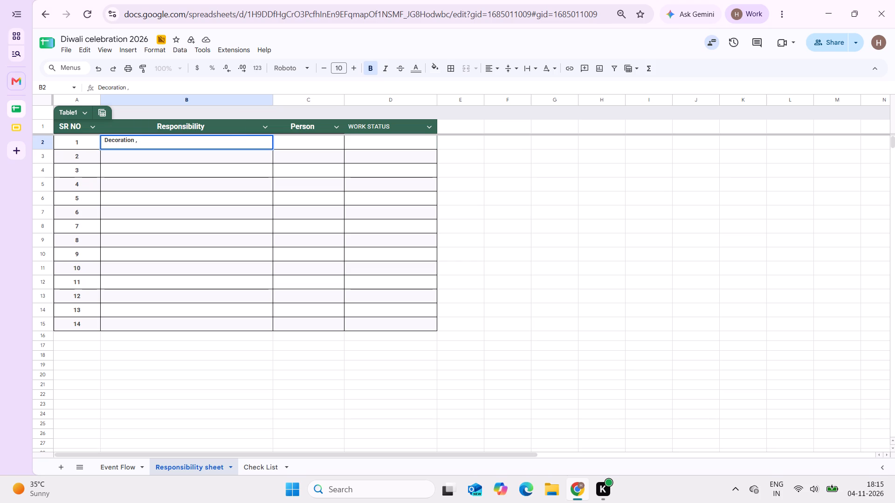
key(BackSpace)
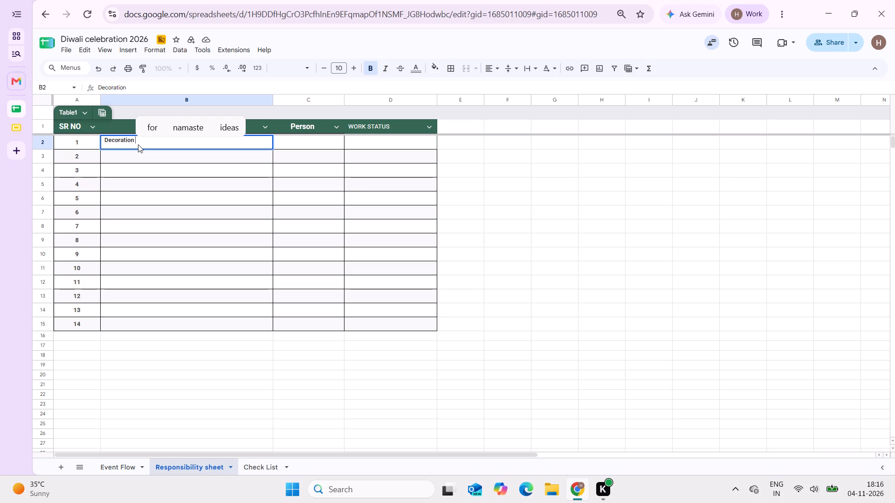
Enter "Gaurav & Dnyaneshwar sir" in the Person column for the Decoration responsibility.
click(305, 144)
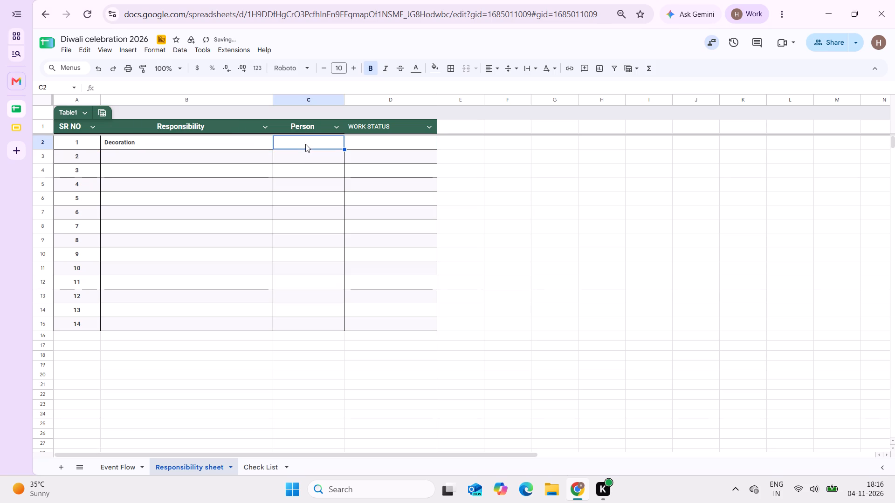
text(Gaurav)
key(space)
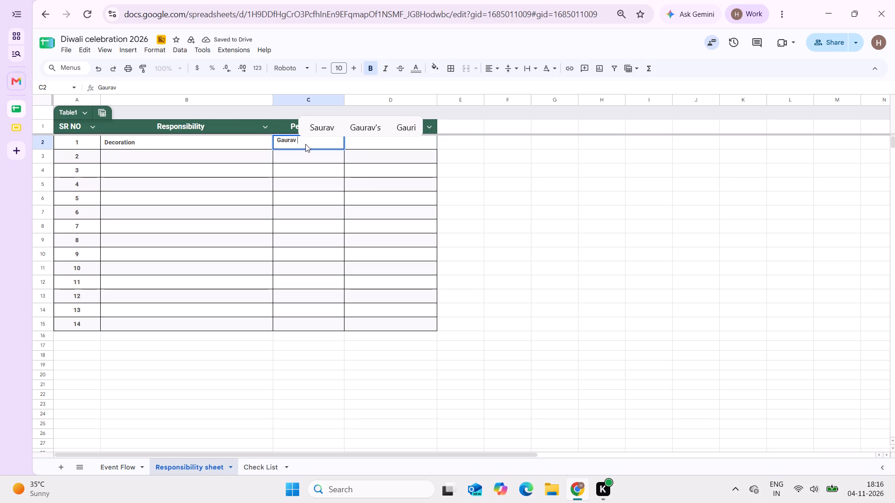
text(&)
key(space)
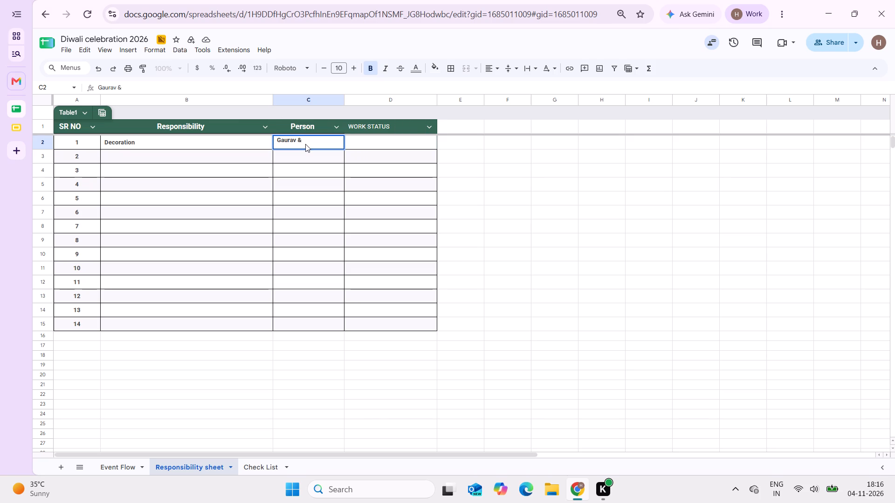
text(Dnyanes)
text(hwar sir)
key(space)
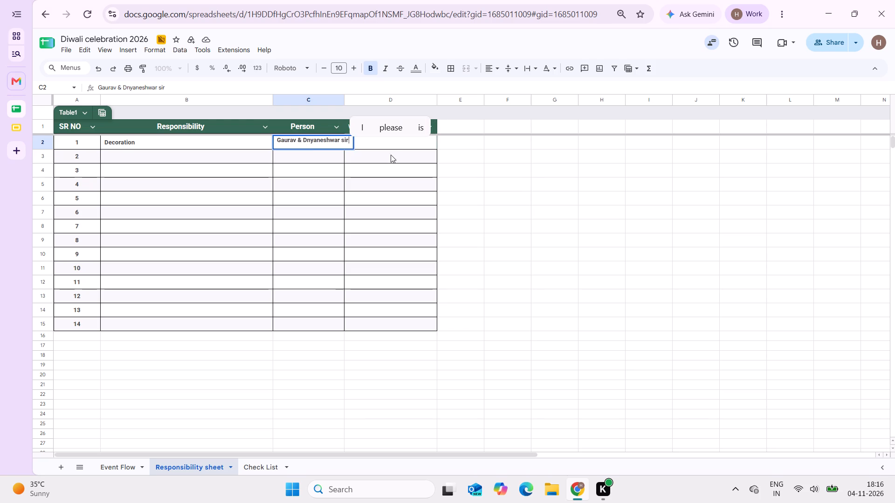
click(393, 144)
click(393, 144)
click(379, 158)
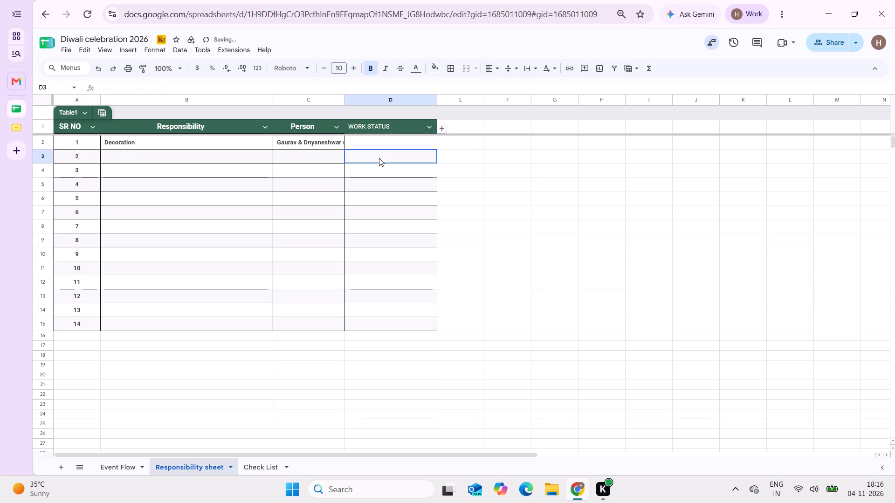
click(325, 145)
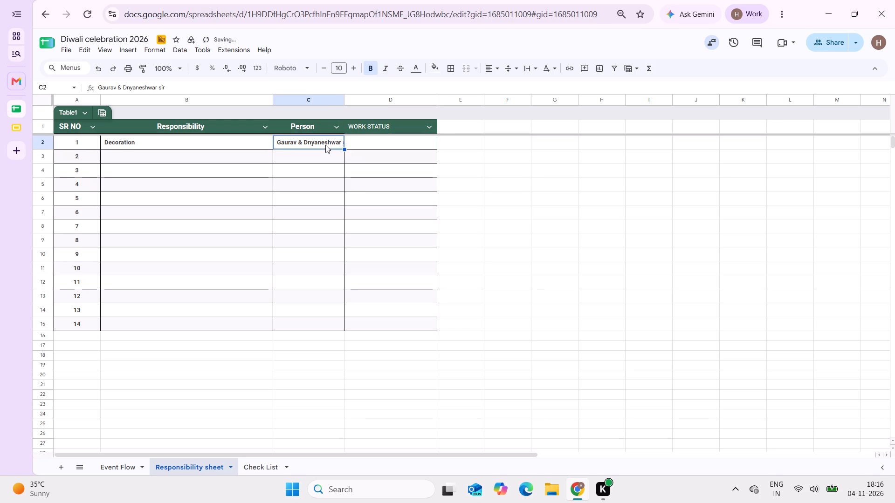
click(151, 160)
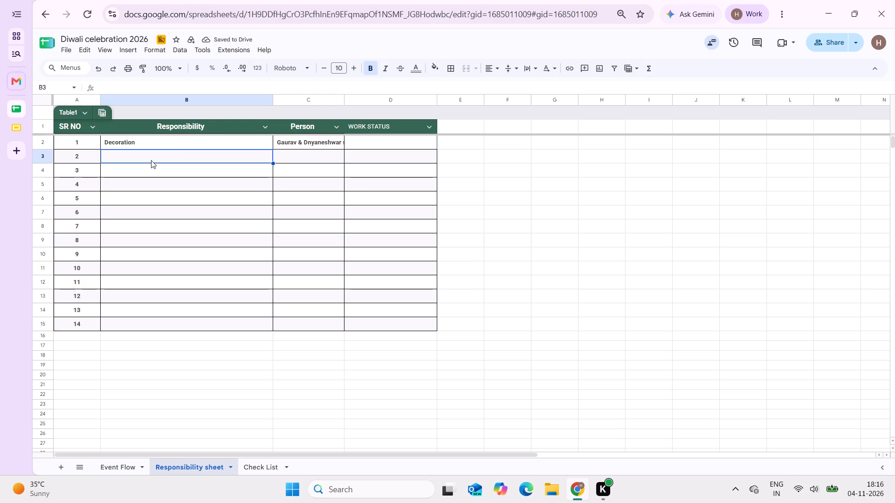
Narrow the Responsibility column and widen the Person column enough to fit the full Decoration assignee entry.
click(250, 102)
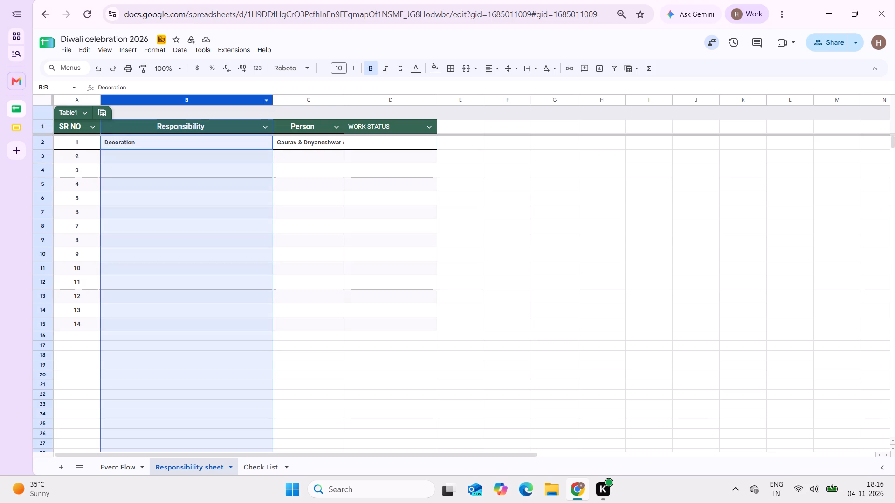
drag(273, 99, 222, 104)
drag(222, 104, 221, 104)
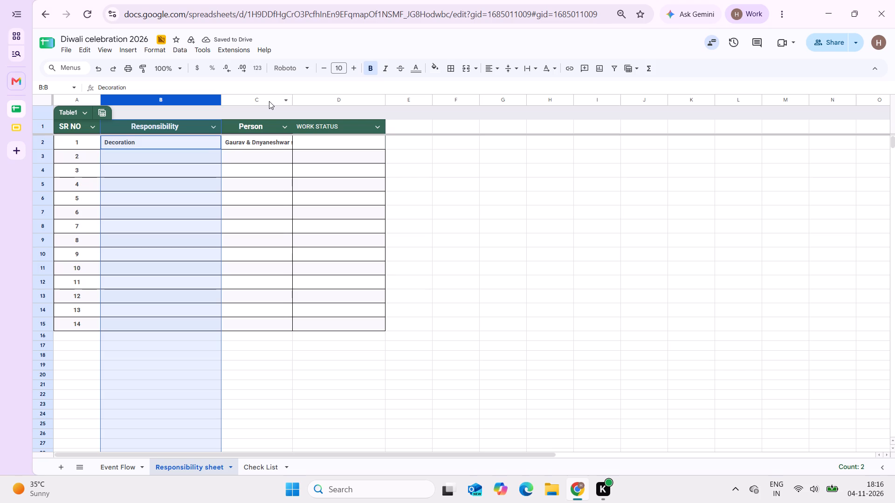
click(269, 101)
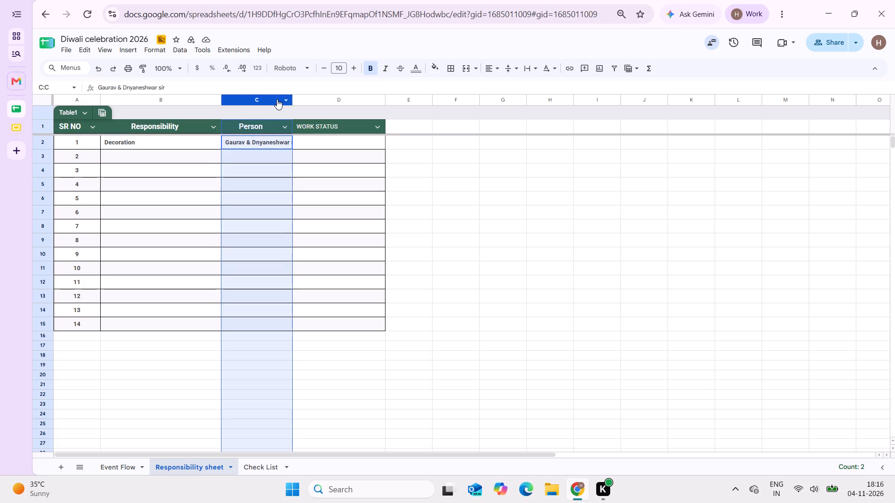
drag(290, 100, 302, 100)
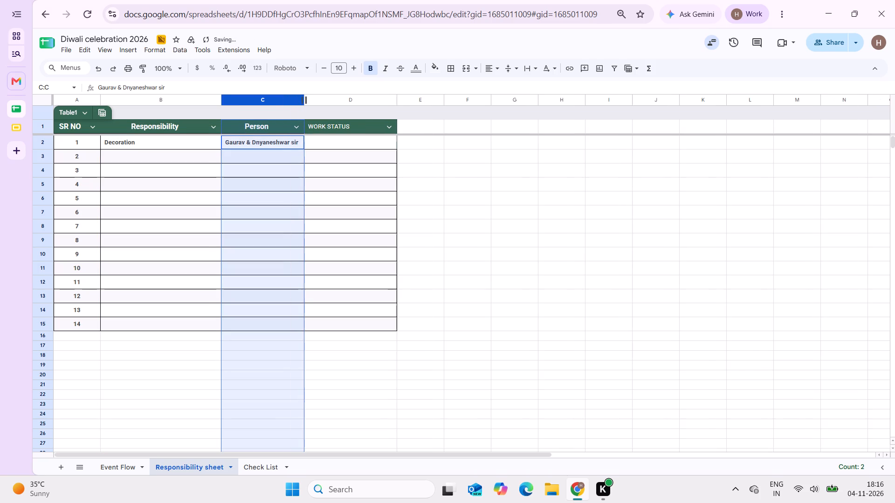
Enter "Inform In Batch" as the responsibility for SR NO 2.
click(130, 287)
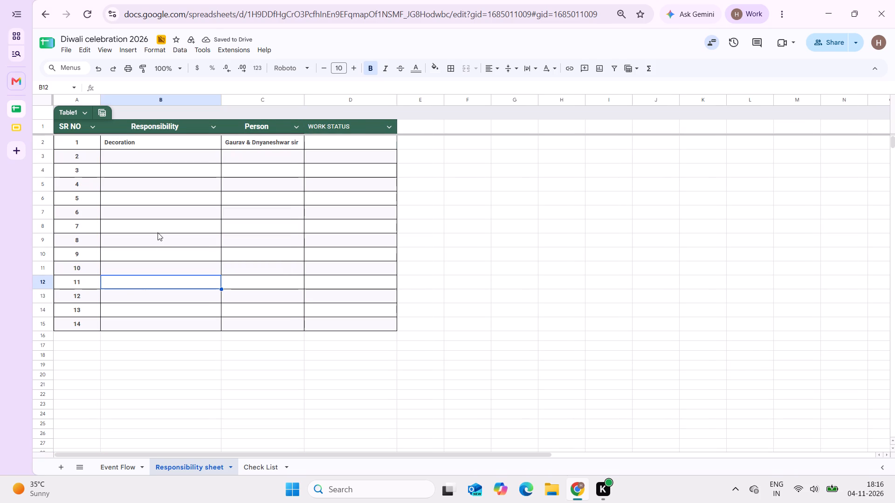
click(160, 158)
text(Inform In Bat)
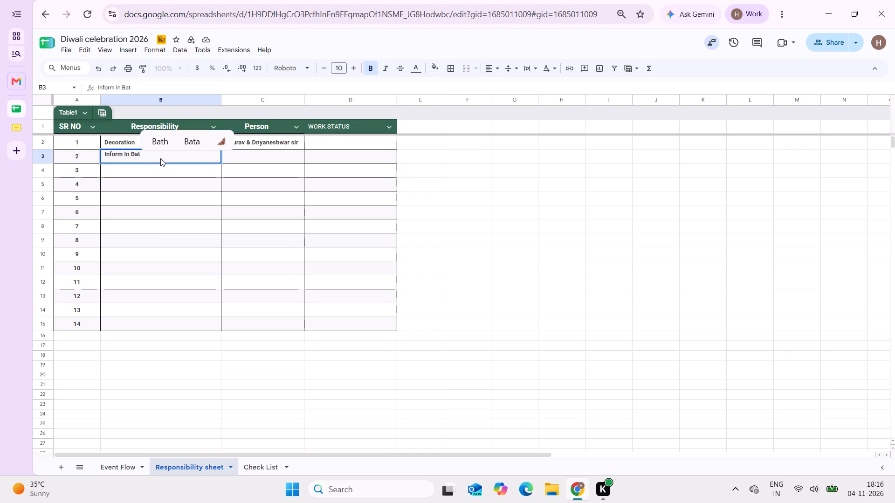
text(ch)
key(space)
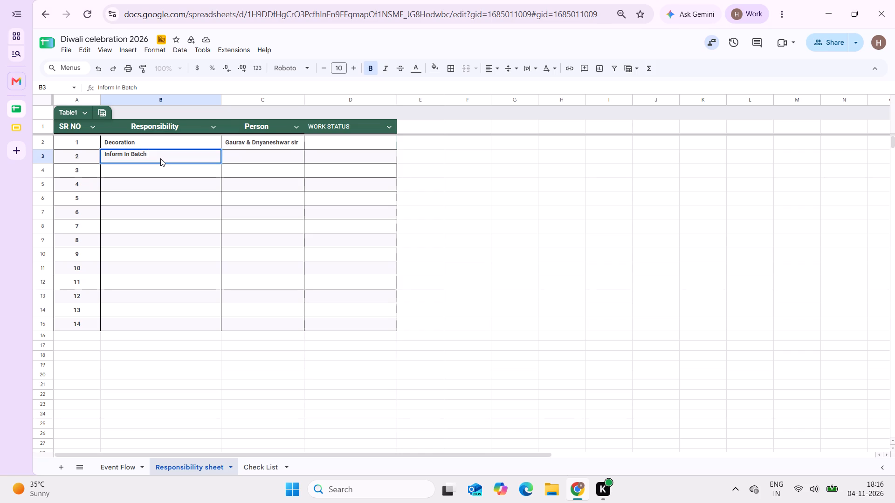
Enter "Sonali & Himali" in the Person column for the Inform In Batch responsibility.
click(275, 160)
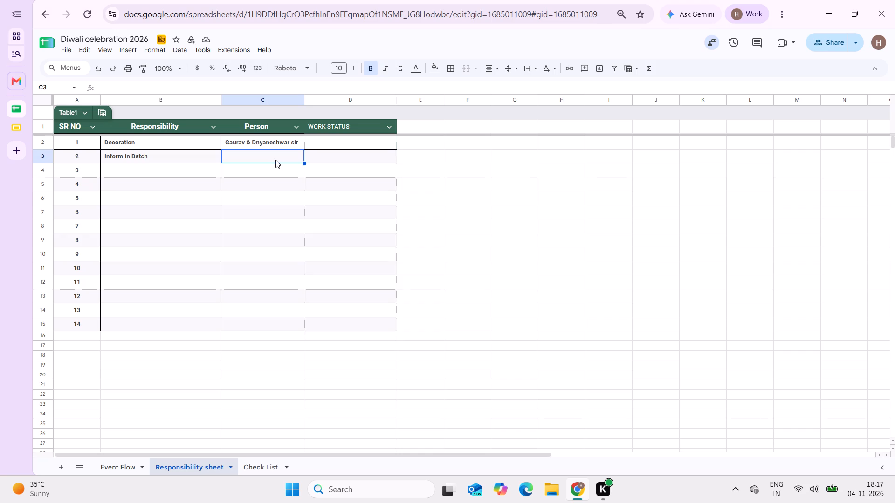
text(Sonali)
key(space)
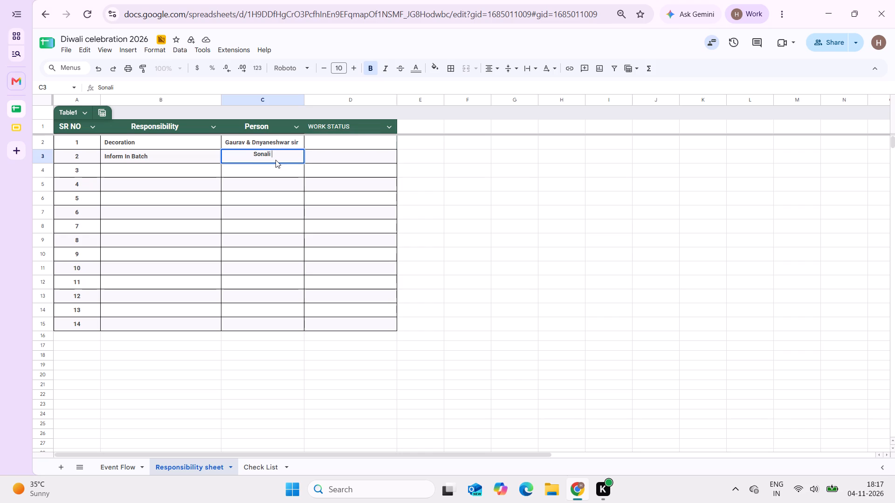
text(& Himali)
key(space)
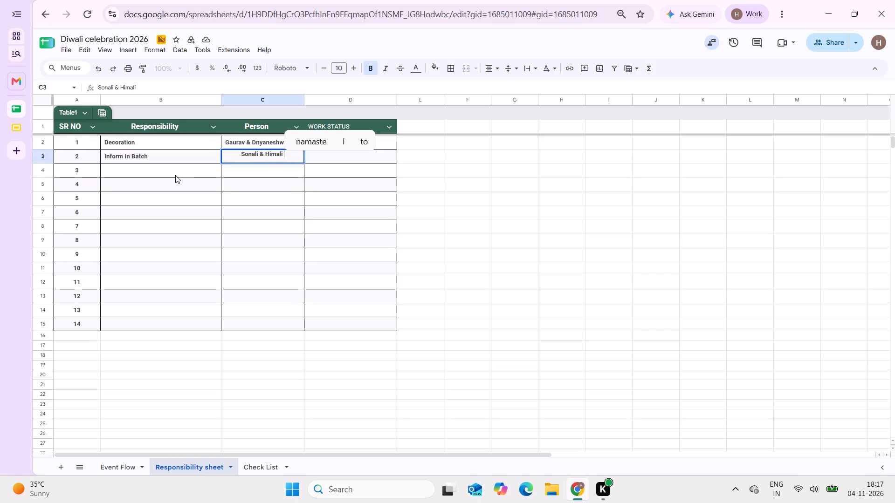
Enter "Decoram and Chair Arrengment" as the responsibility for SR NO 3.
click(172, 175)
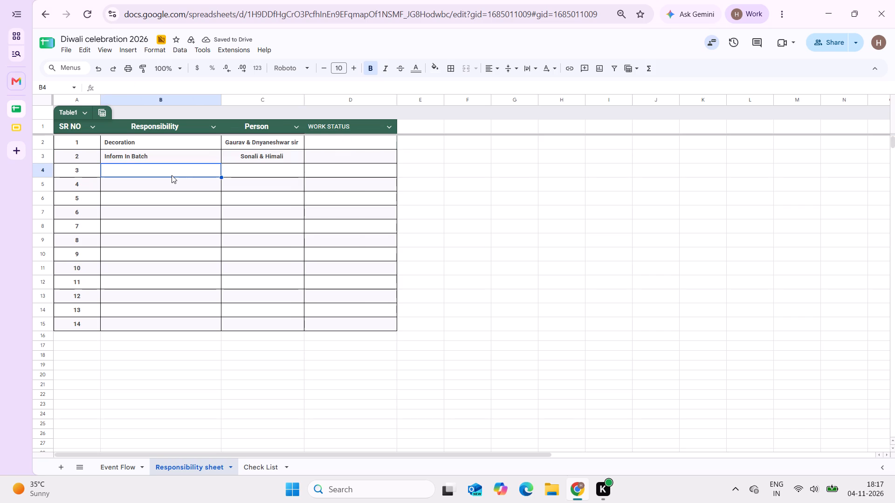
key(shift+d)
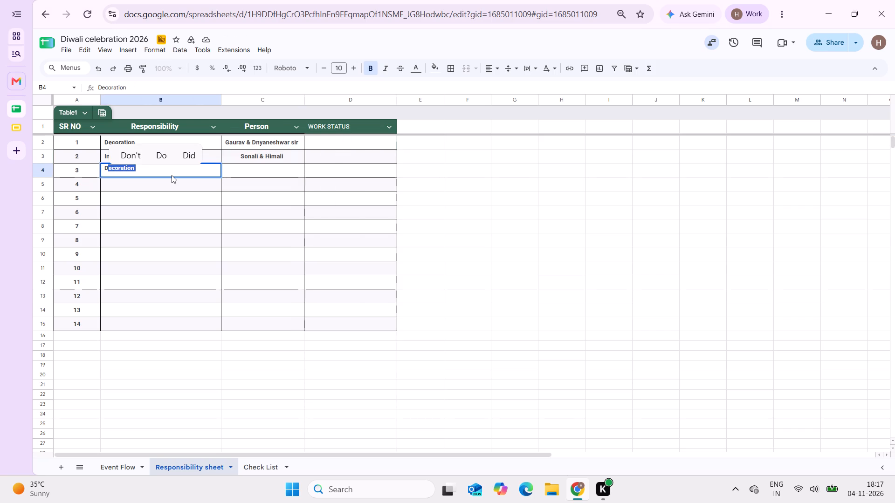
key(BackSpace)
text(ecoram and Chair Arr)
text(engment)
key(space)
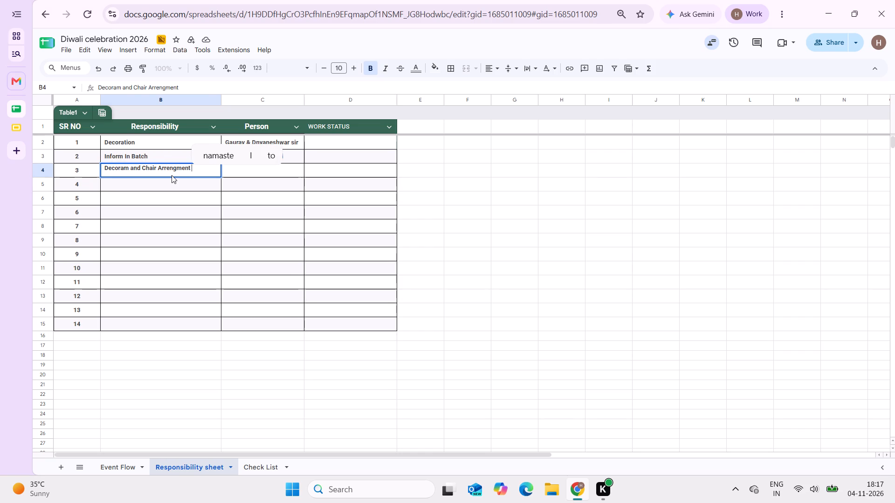
Enter "Dnyaneshwar & Gaurav" in the Person column for the Decoram and Chair Arrengment responsibility.
click(279, 172)
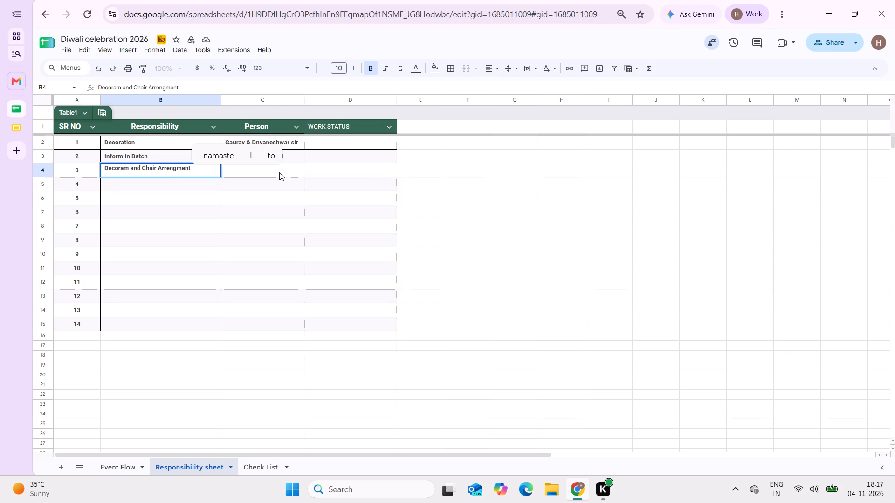
click(279, 172)
click(218, 220)
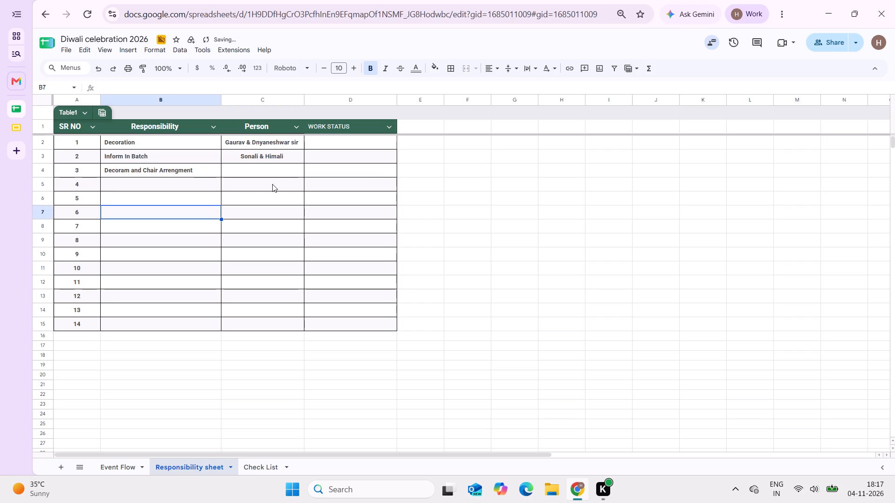
click(279, 171)
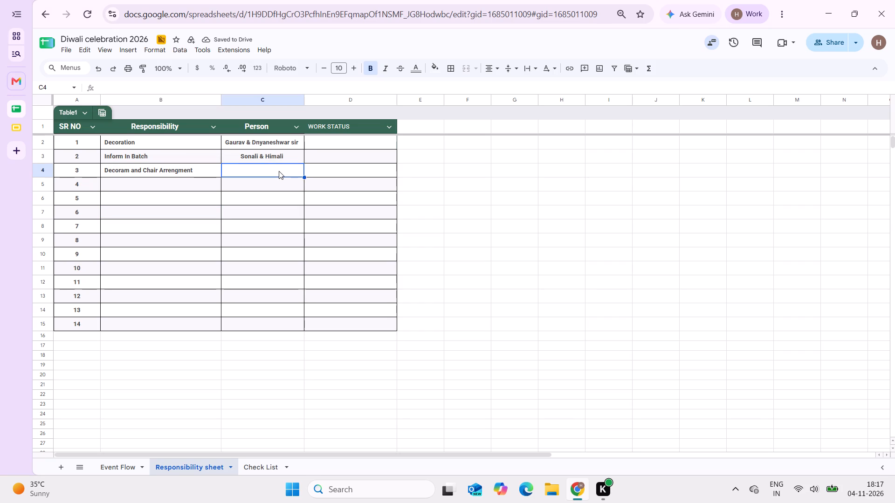
text(Dnyaneshwar)
key(space)
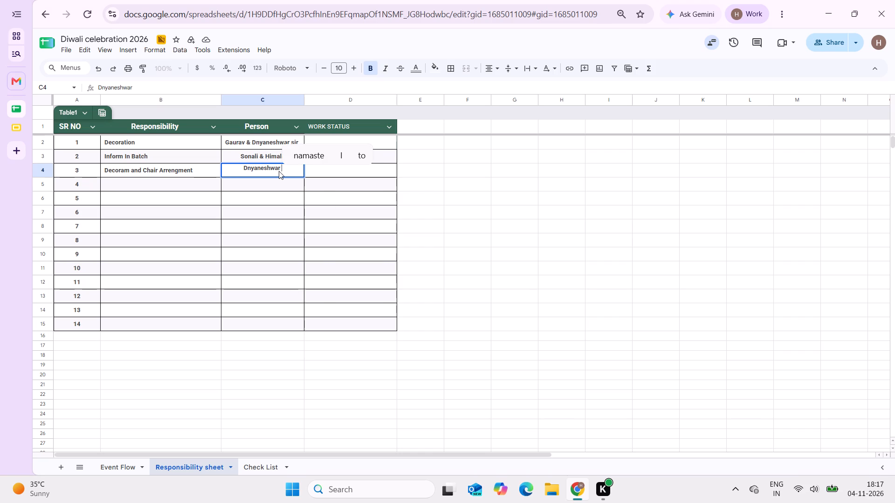
text(&)
key(space)
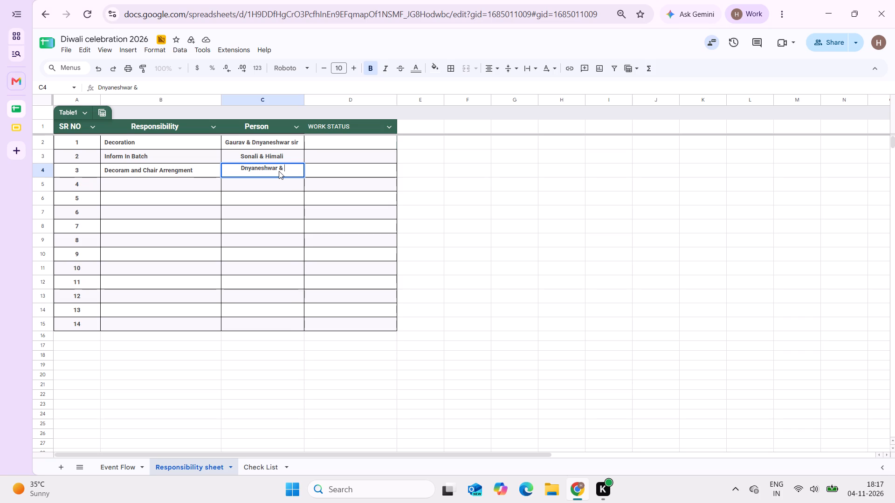
text(Gau)
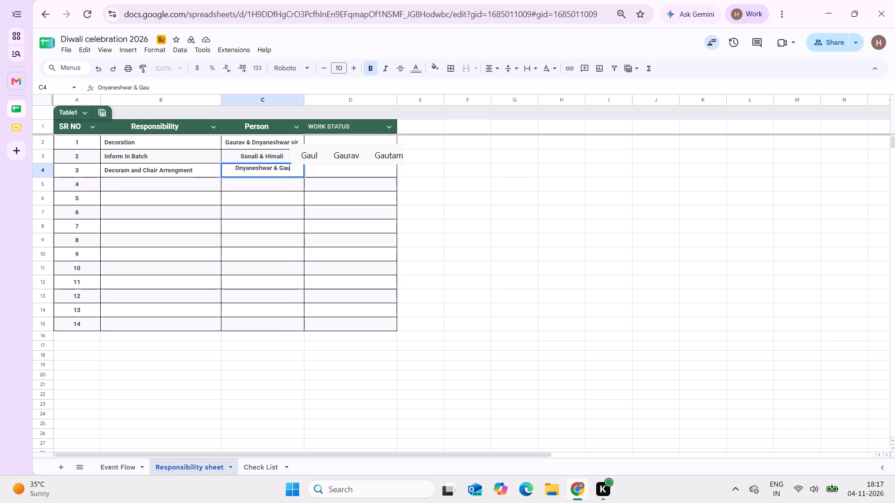
text(raw)
key(BackSpace)
text(v)
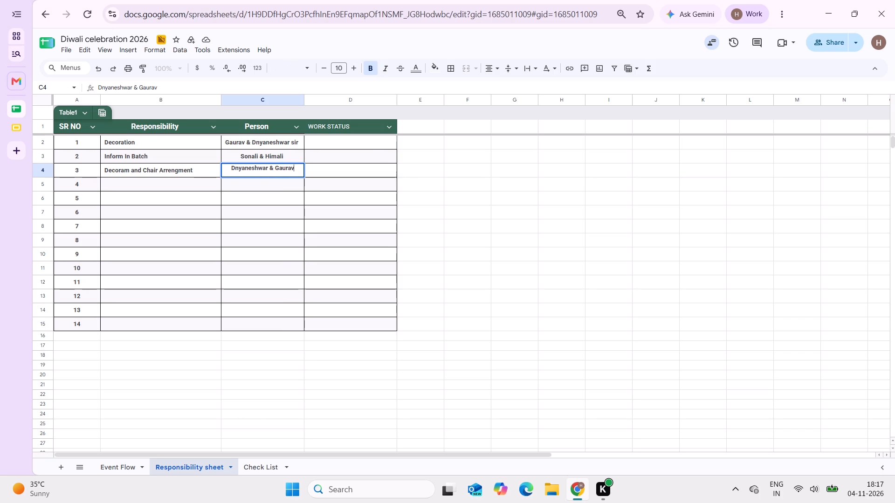
key(space)
Enter "Gifts and Arrengment" as the responsibility for SR NO 4.
click(161, 190)
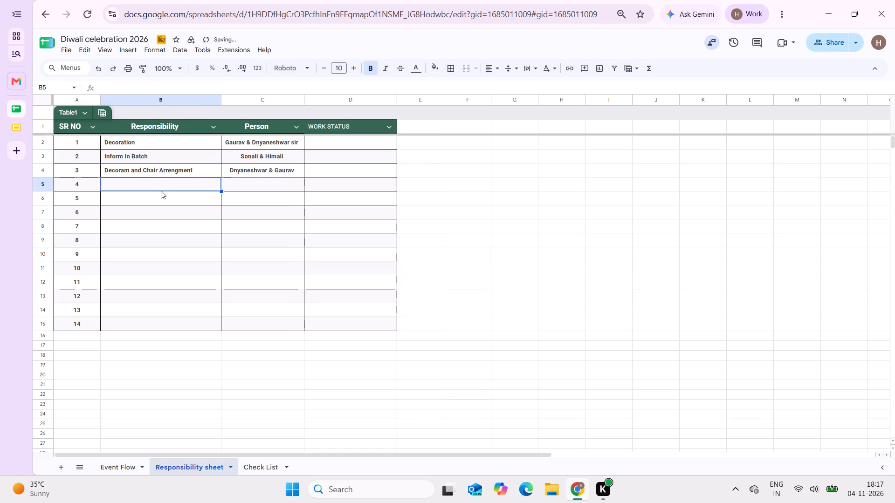
text(Gift)
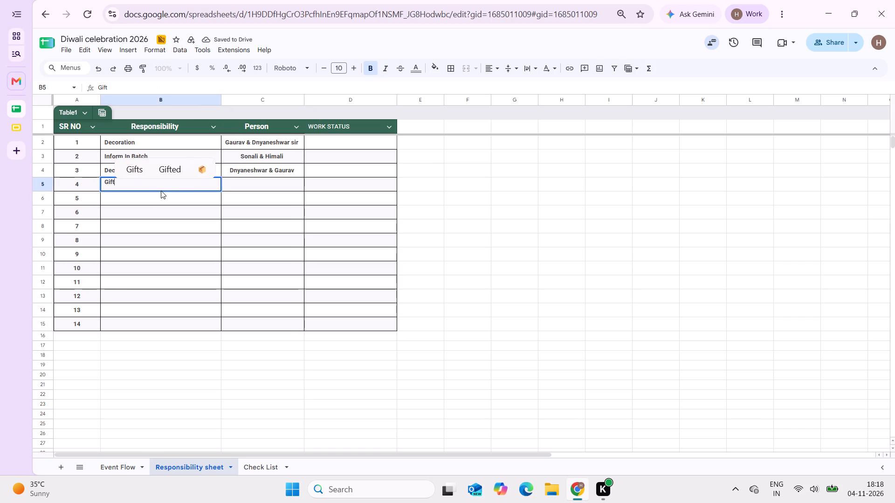
click(137, 170)
key(space)
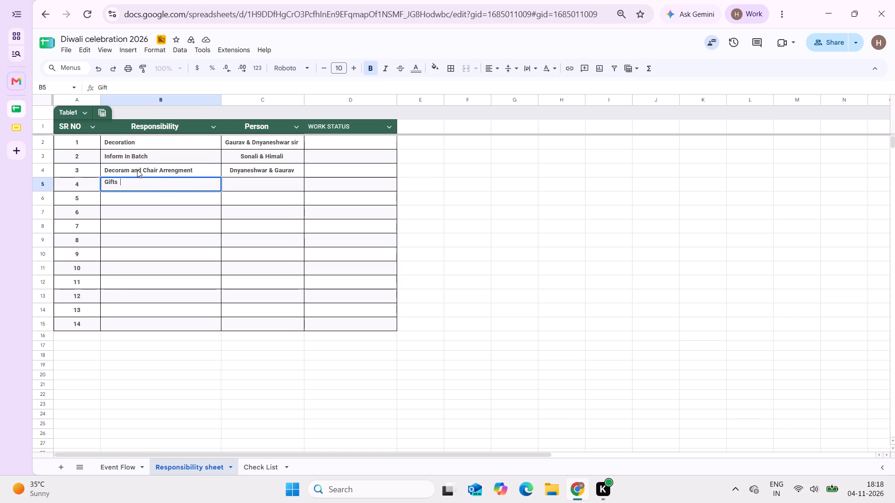
text(and Arrengment)
key(space)
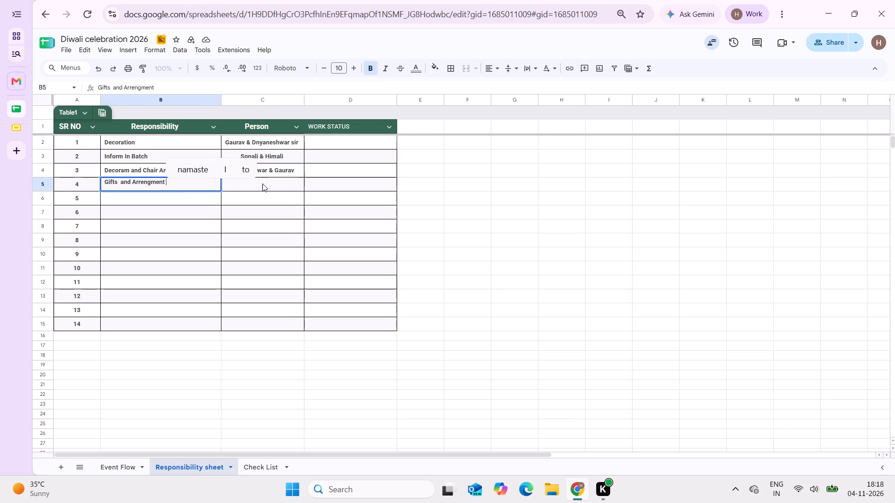
Enter "Priyank mam" in the Person column for the Gifts and Arrengment responsibility.
click(265, 185)
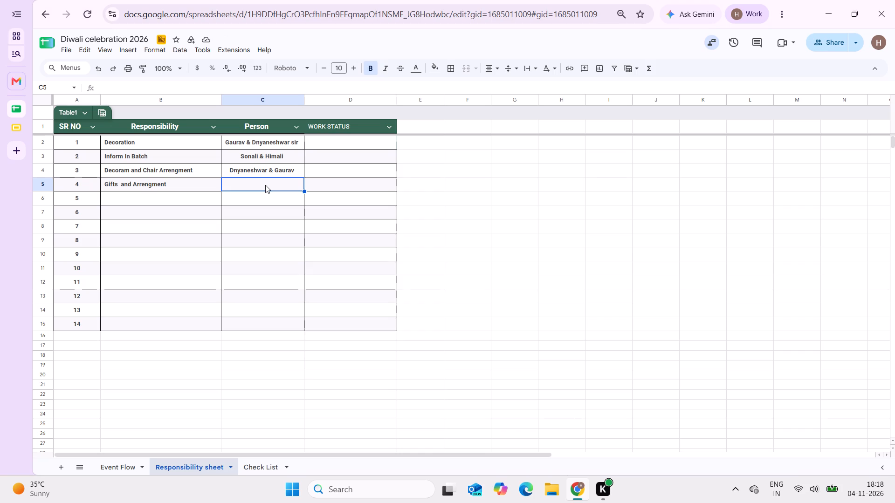
text(Pri)
key(y)
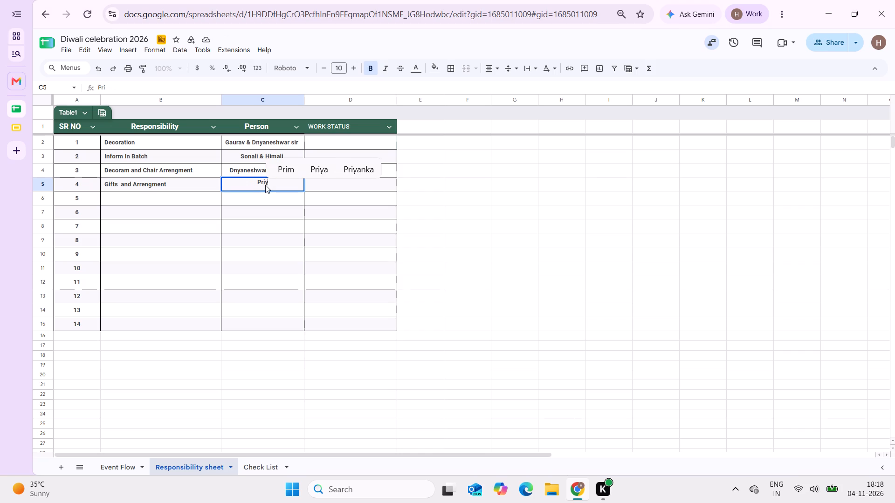
key(a)
text(nk)
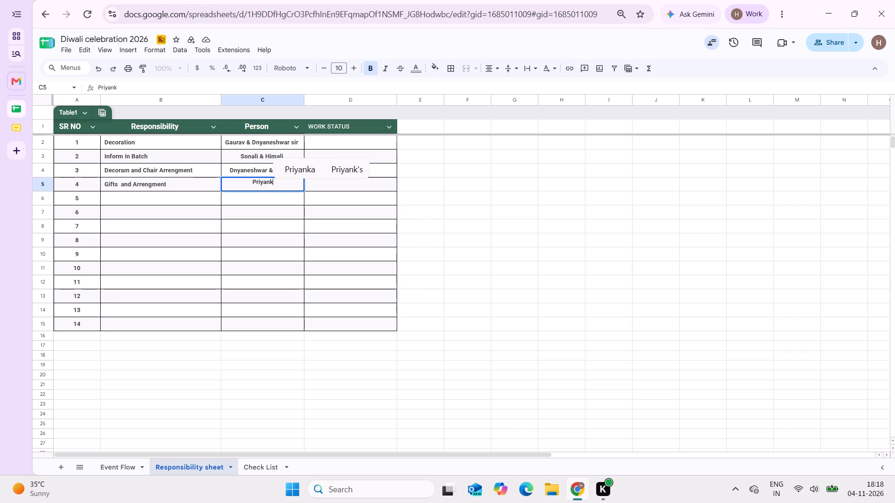
key(a)
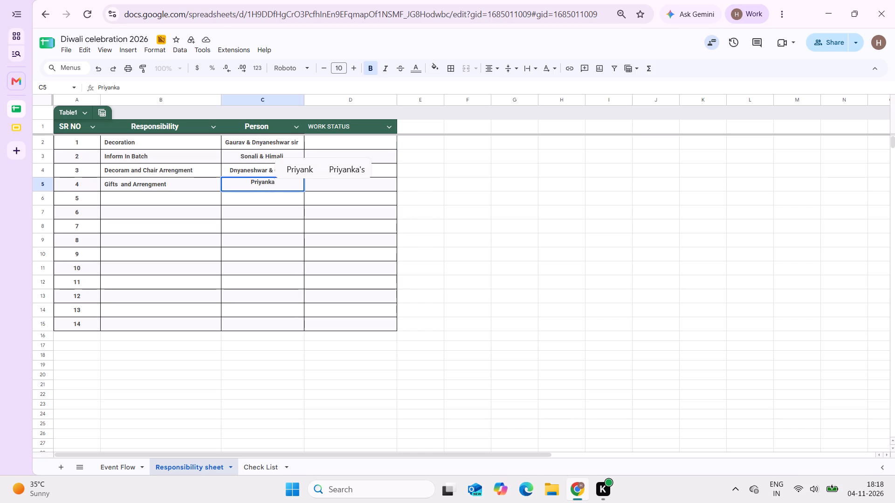
click(300, 170)
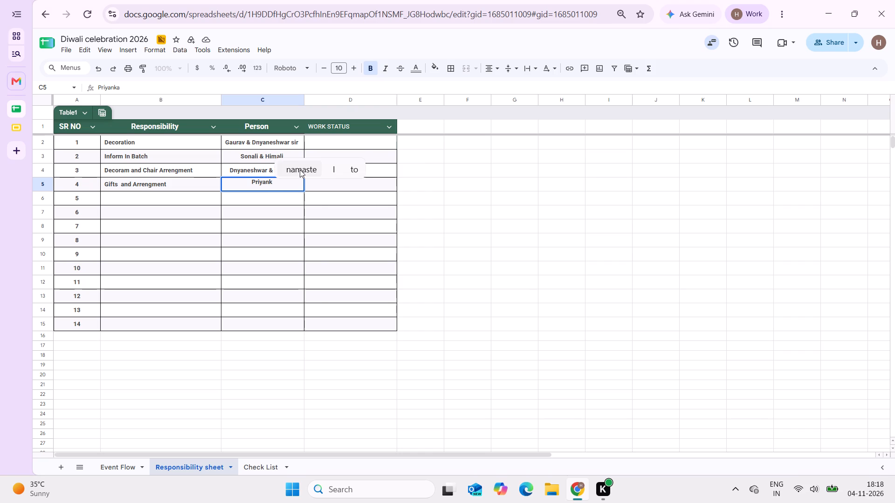
text(mam)
key(space)
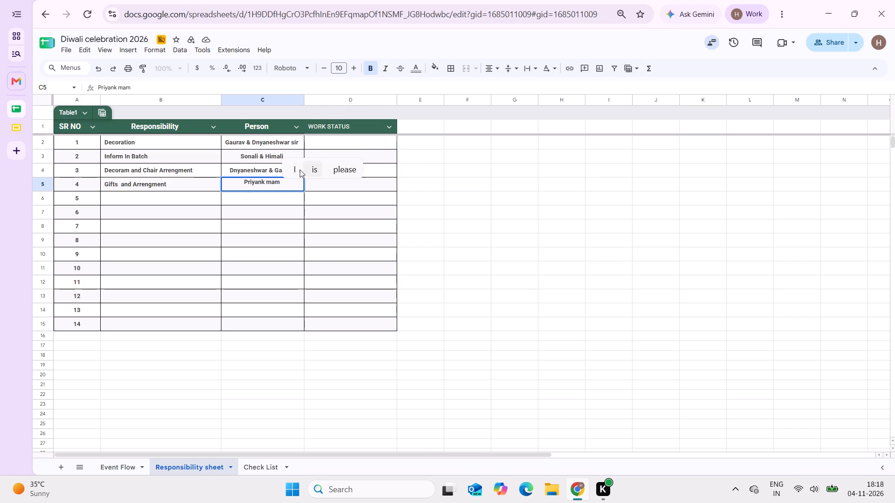
click(168, 202)
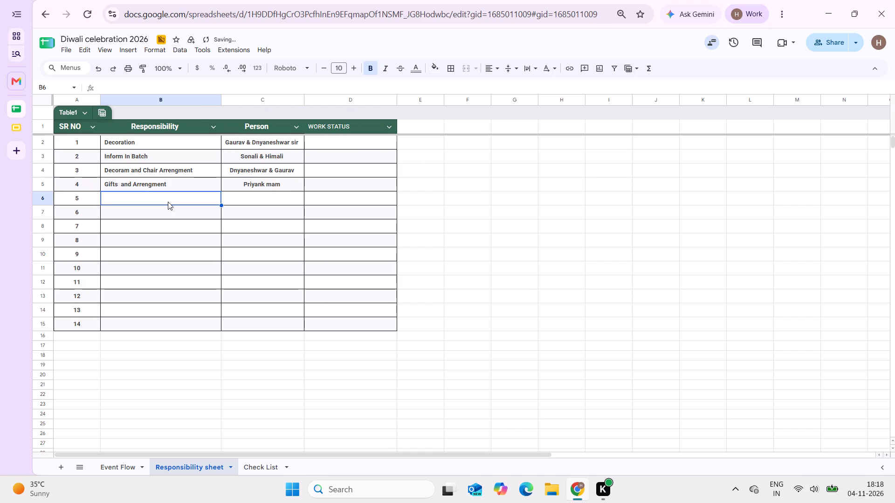
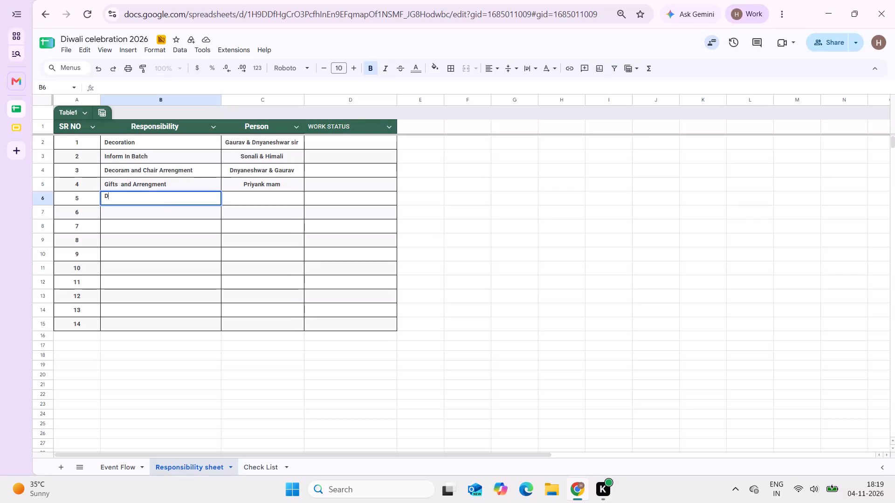
Enter "Diya Decoration Itam" as the responsibility for SR NO 5.
key(space)
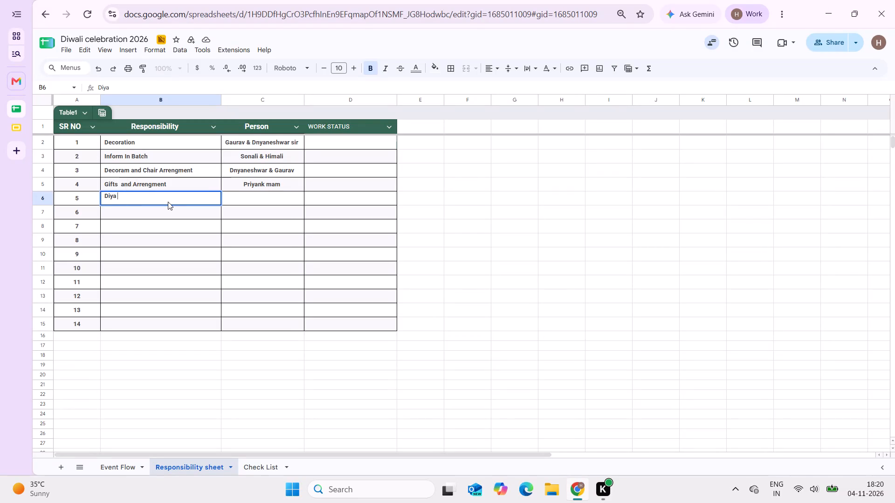
text(Decoration)
key(space)
text(Itam)
key(space)
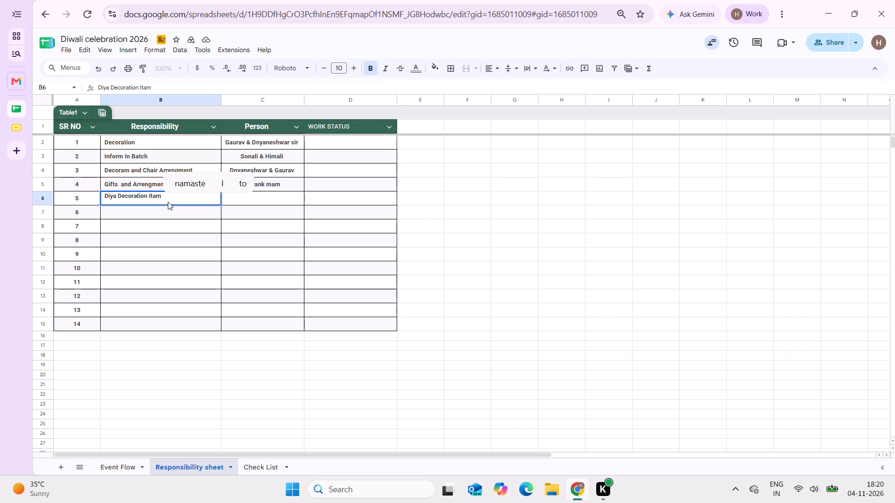
Enter "Vedika" in the Person column for the Diya Decoration Itam responsibility.
click(275, 192)
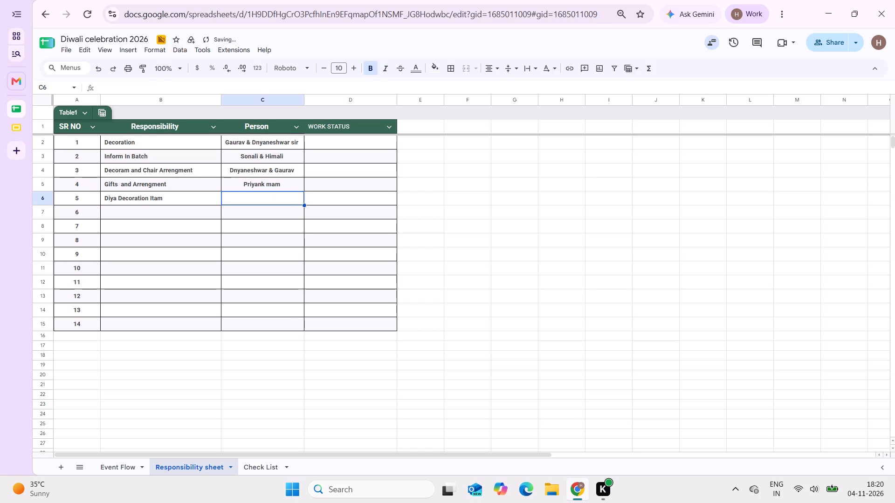
text(Vedi)
text(ka)
key(space)
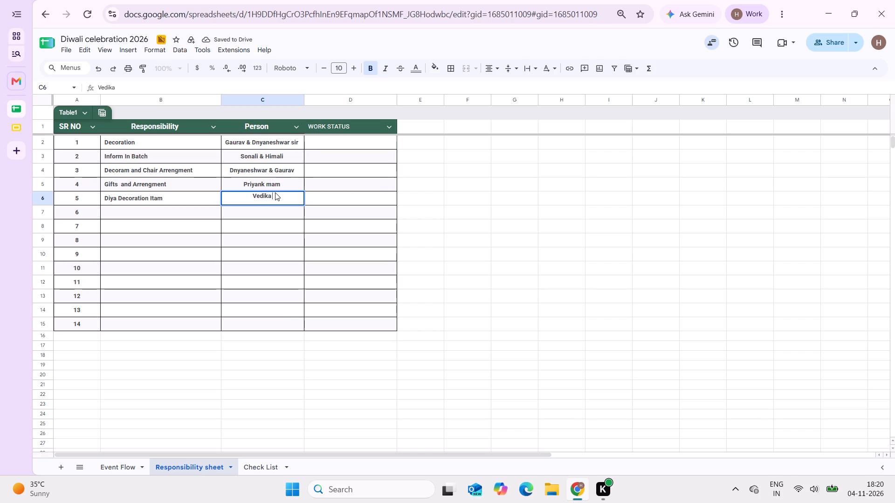
click(196, 215)
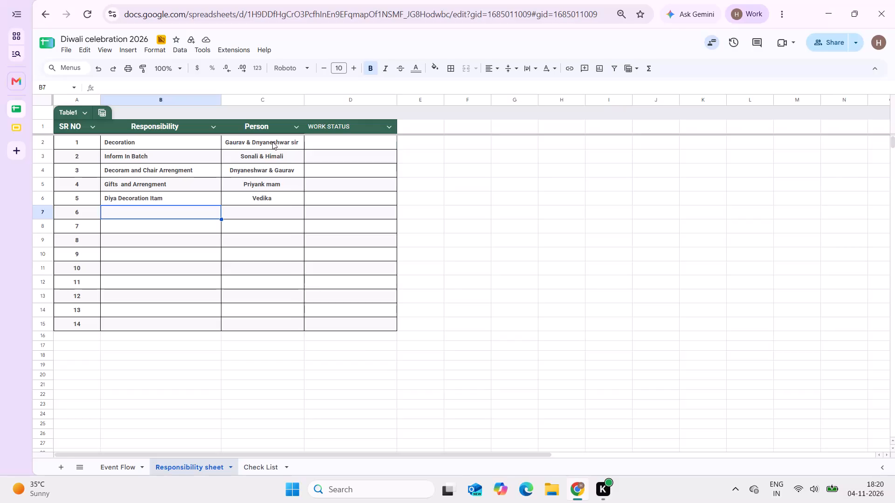
Append "with vollenter" to the Person entry of the Decoration responsibility in SR NO 1.
click(290, 143)
double_click(290, 143)
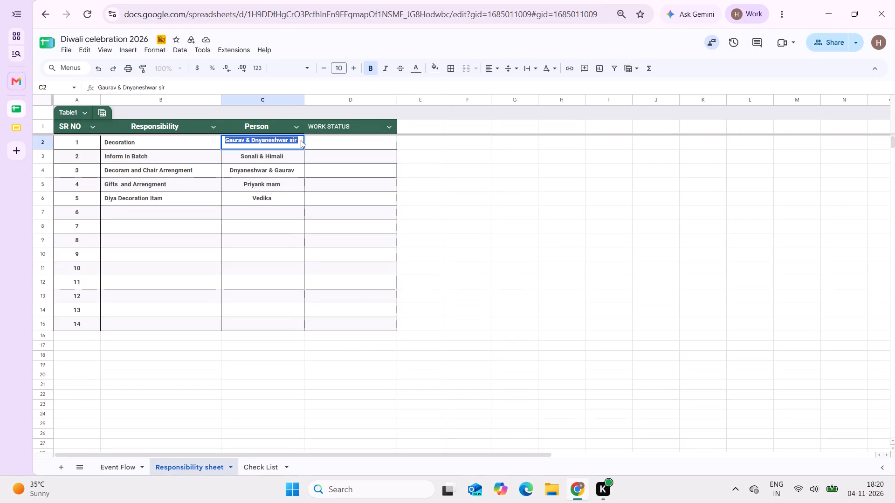
click(301, 140)
click(298, 140)
key(space)
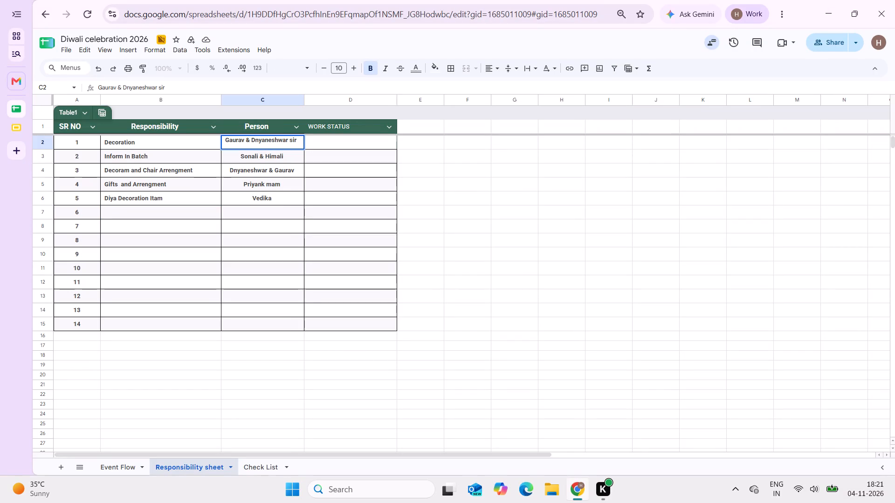
text(with vollenter)
key(space)
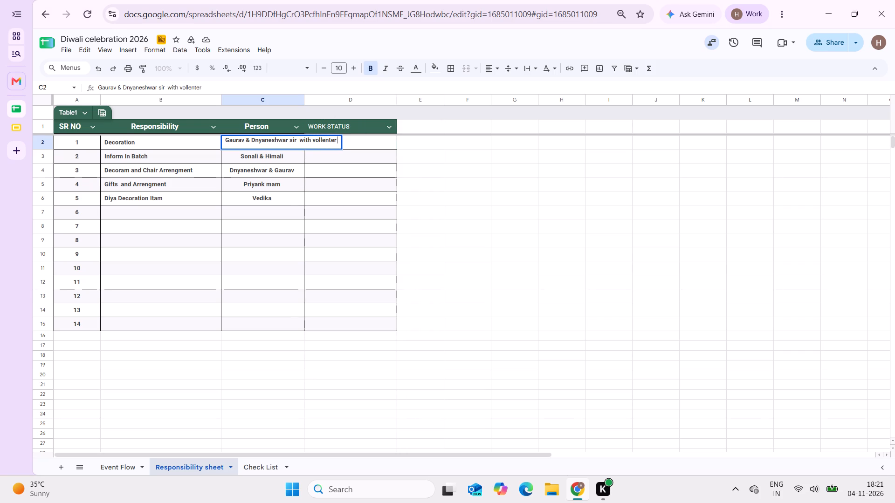
click(241, 166)
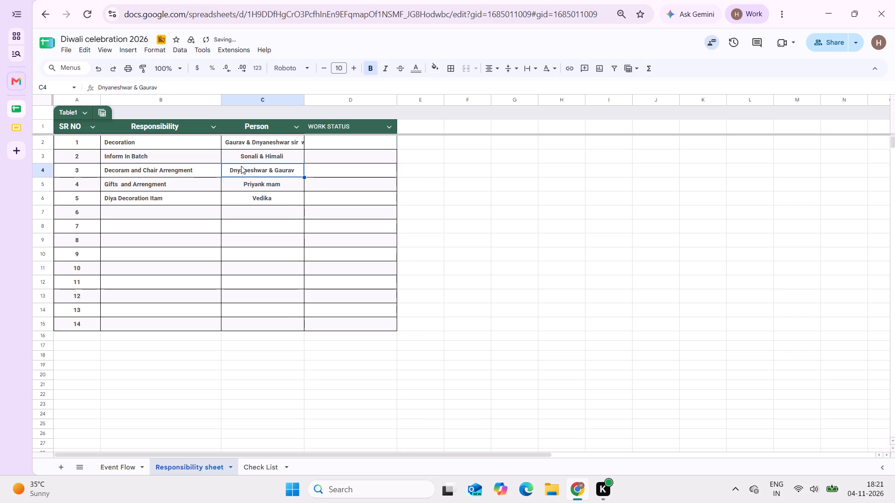
click(268, 145)
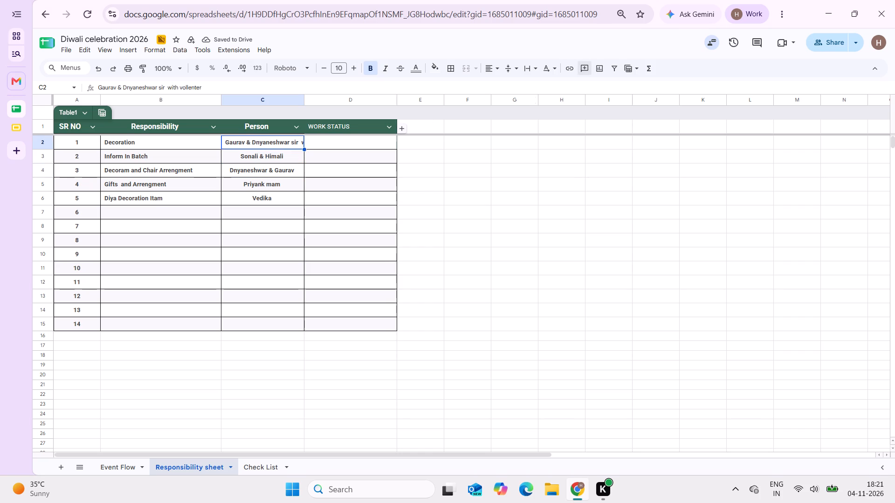
Append "with vallenter" to the Person entry of the Decoram and Chair Arrengment responsibility.
click(295, 172)
double_click(295, 172)
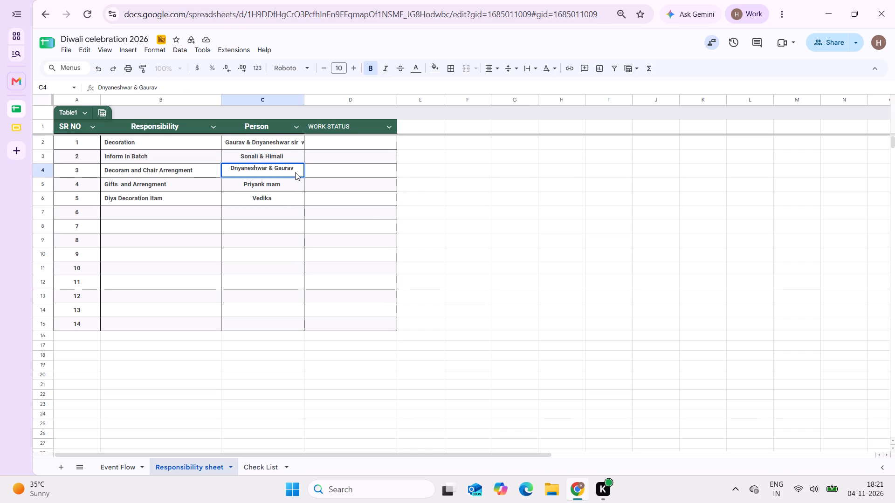
text(with)
key(space)
text(vallenter)
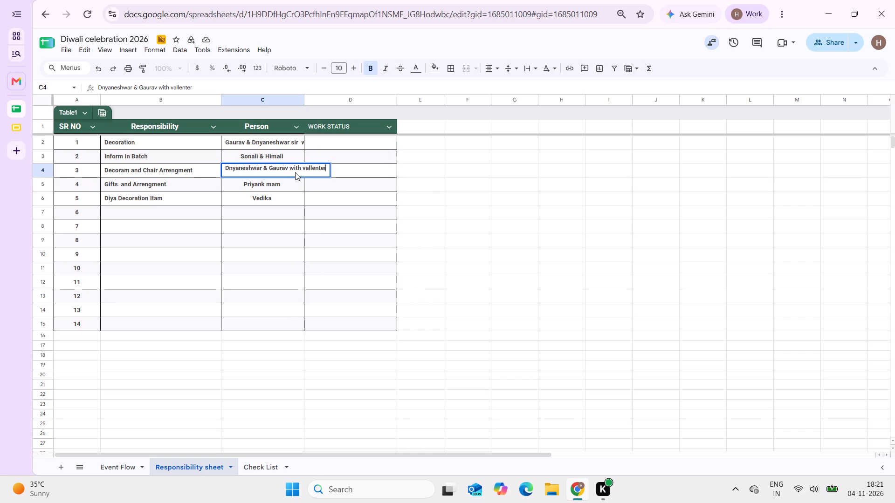
key(space)
click(269, 213)
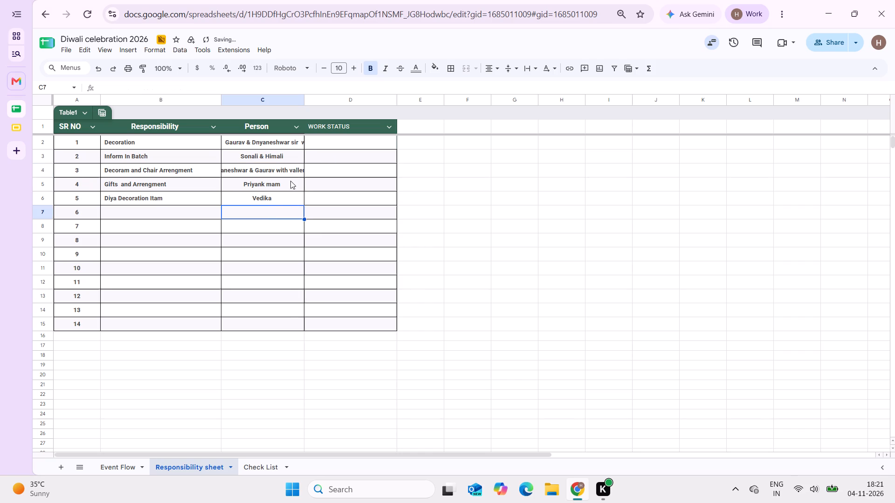
Reword the responsibility for SR NO 4 as "Gifts Arrengment and approvel".
click(290, 181)
double_click(290, 181)
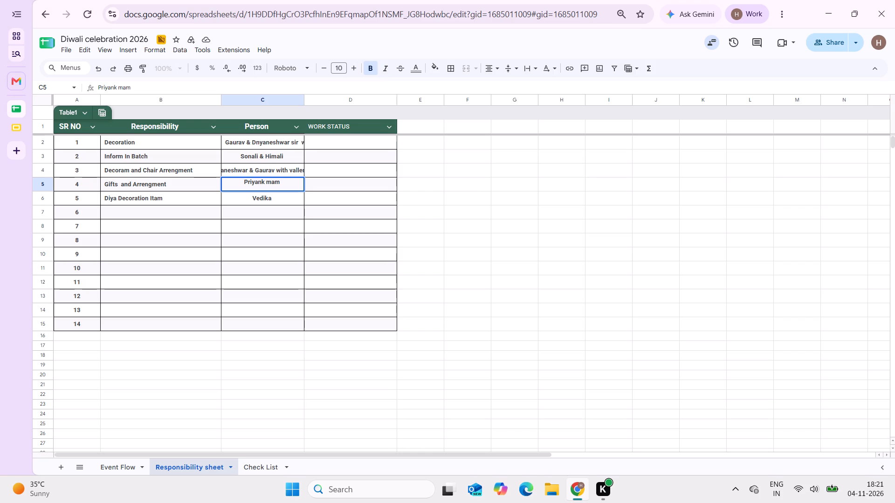
click(199, 184)
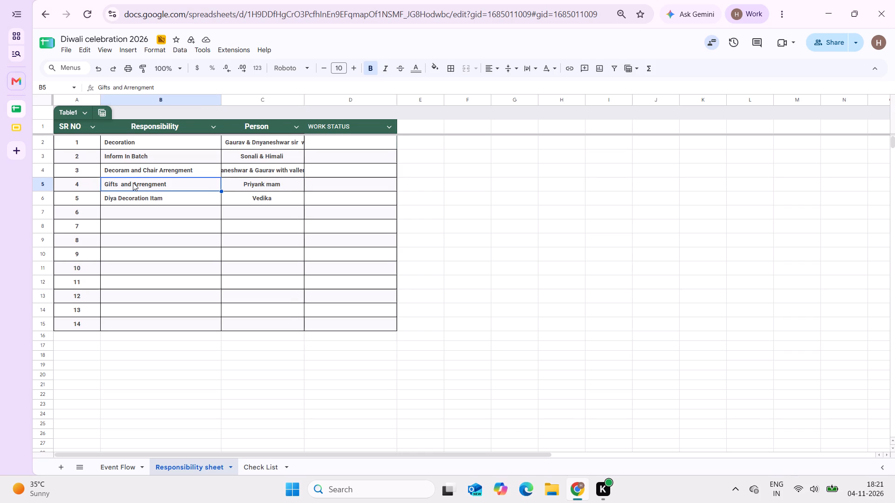
double_click(133, 183)
click(131, 183)
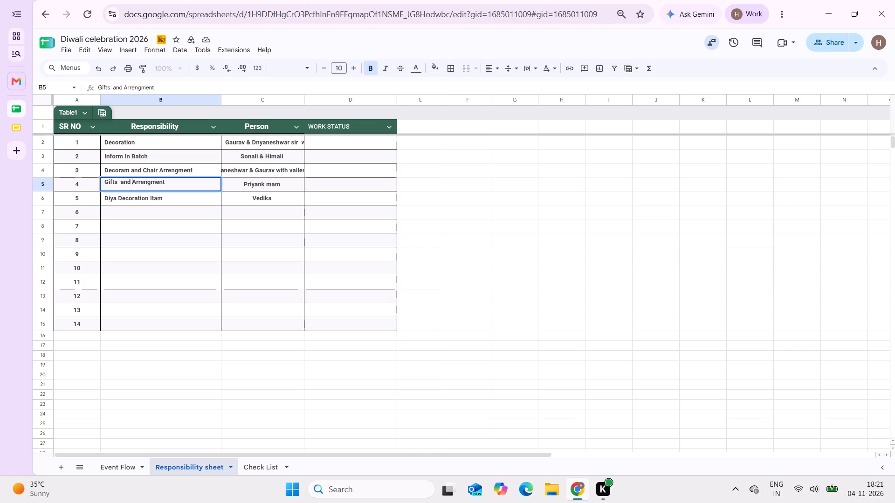
key(BackSpace)
key(BackSpace)
key(BackSpace)
key(BackSpace)
key(BackSpace)
click(152, 185)
text(and)
key(space)
text(approvel)
key(space)
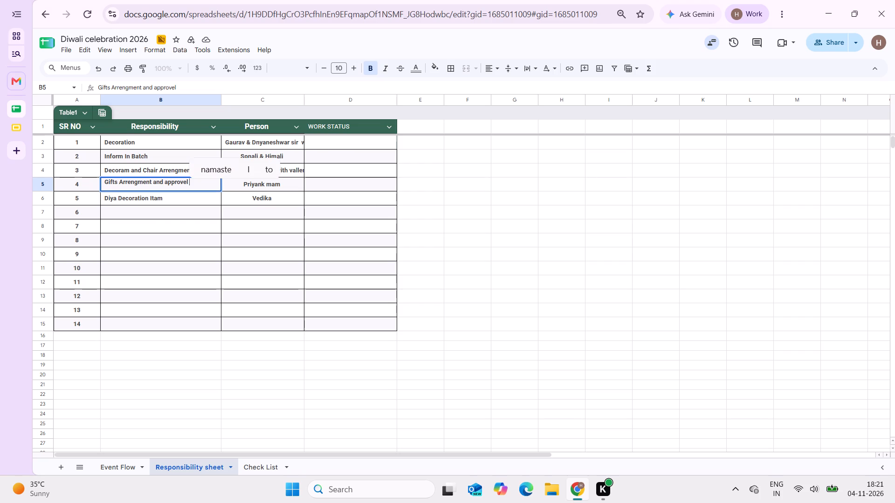
click(159, 206)
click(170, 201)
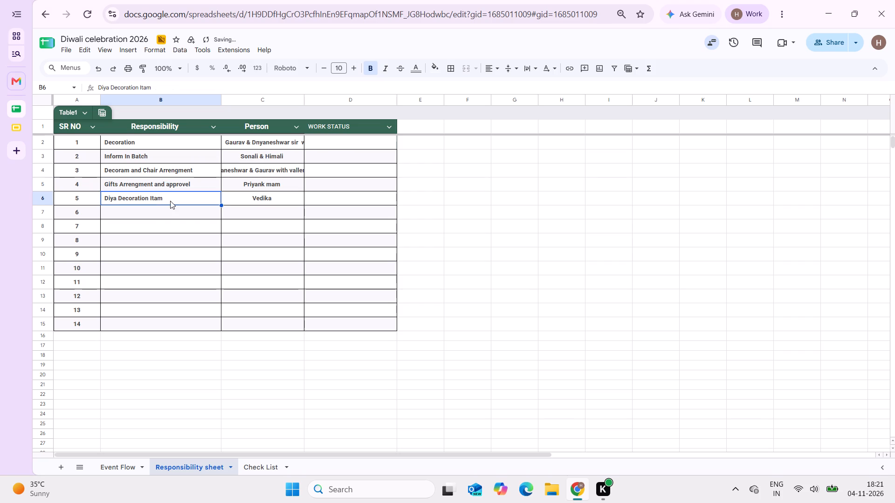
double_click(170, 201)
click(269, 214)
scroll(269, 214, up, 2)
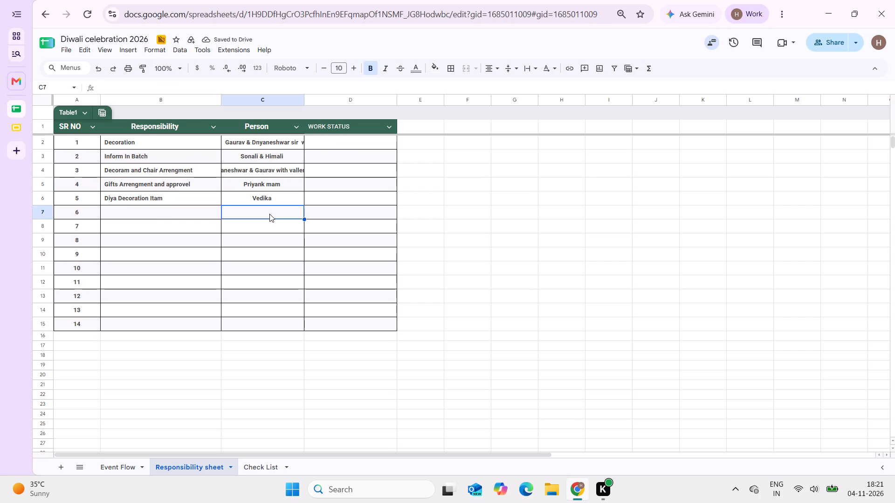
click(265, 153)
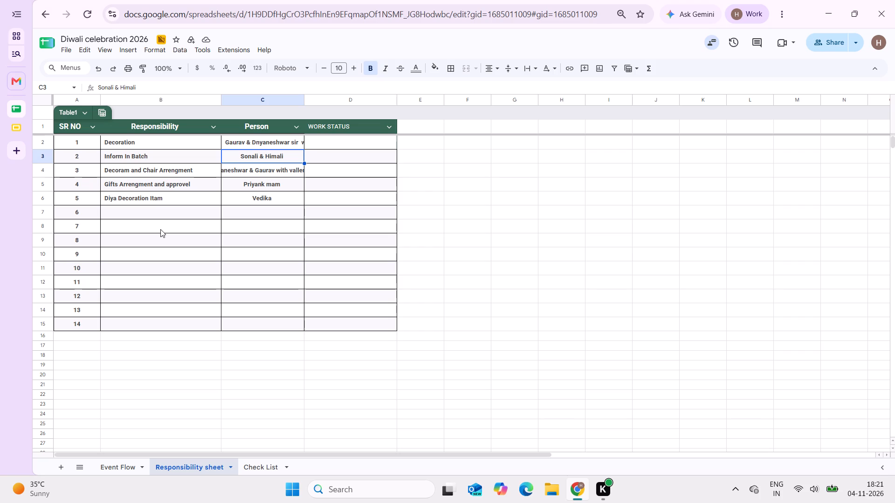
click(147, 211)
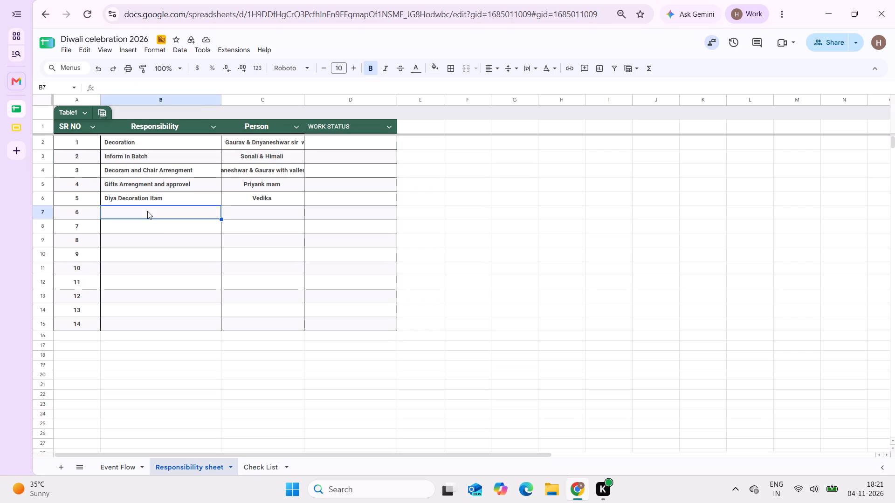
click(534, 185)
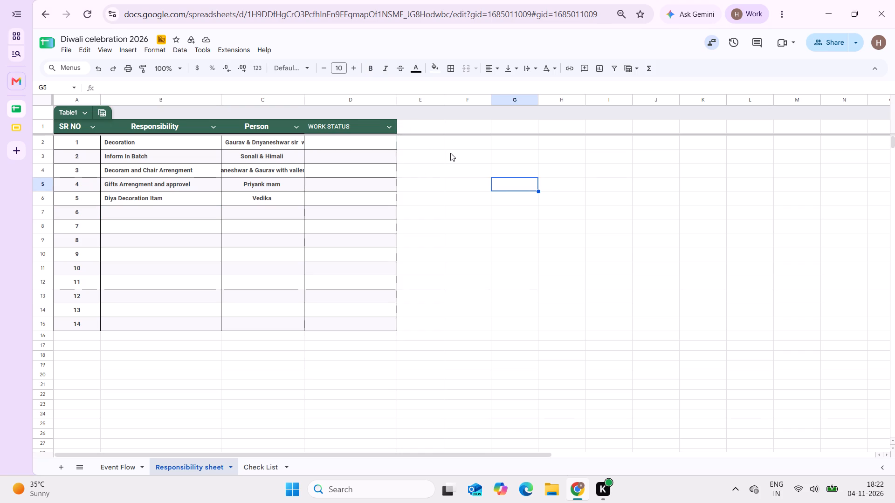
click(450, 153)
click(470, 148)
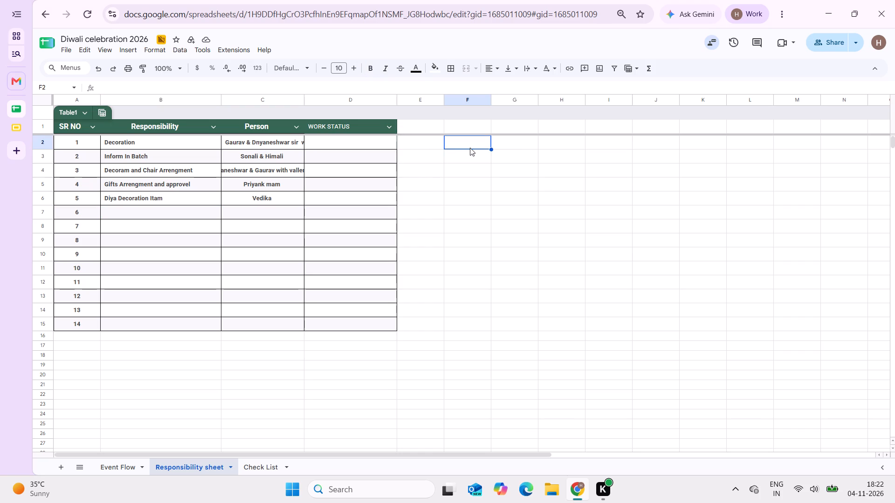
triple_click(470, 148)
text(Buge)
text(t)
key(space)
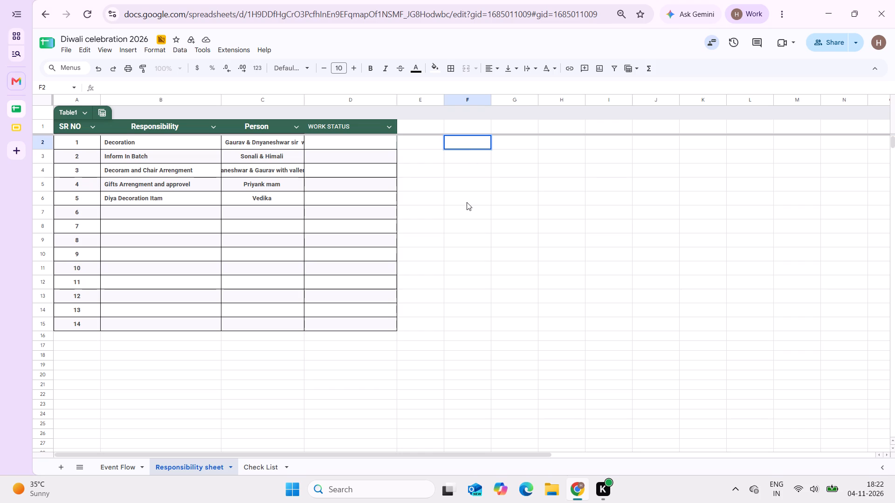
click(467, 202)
Enter the label "Budget" in cell F2, outside the responsibility table.
click(464, 149)
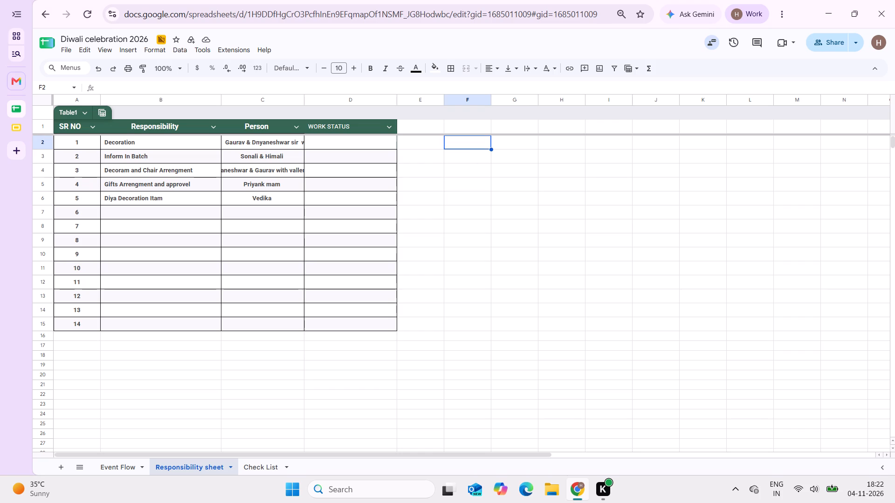
key(shift+b)
text(ud)
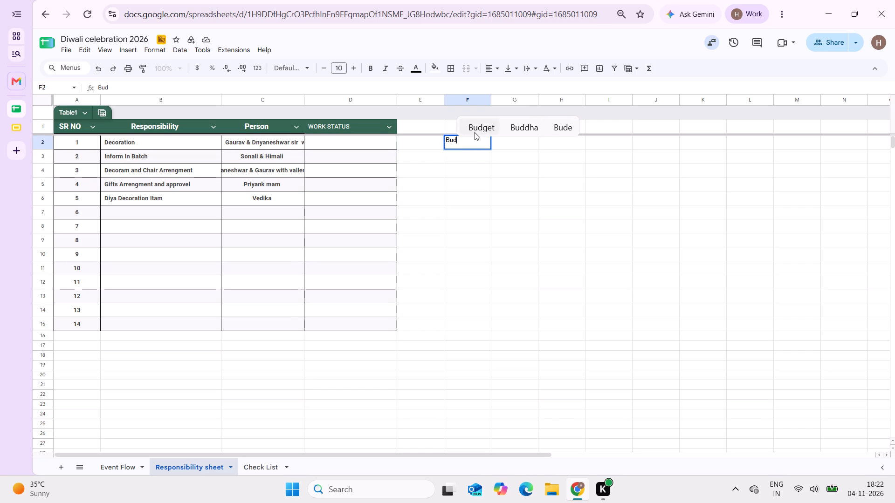
click(479, 129)
click(473, 166)
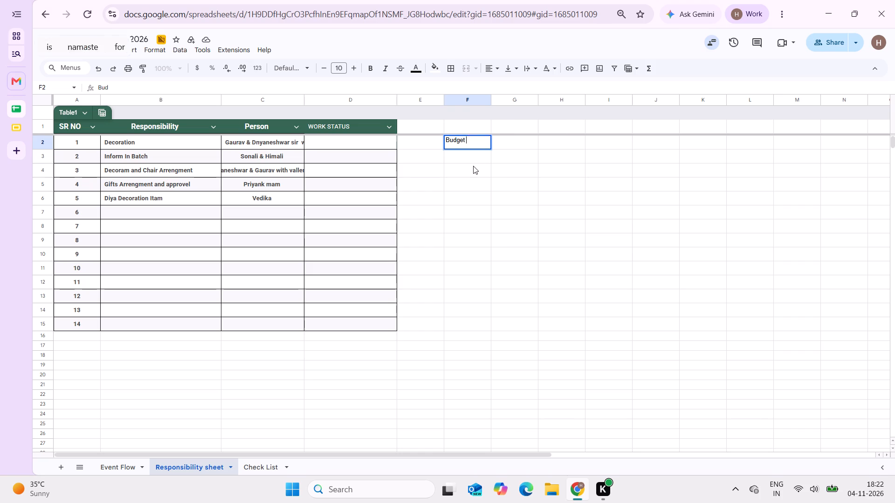
Enter 180 in cell F3, directly below the Budget label.
click(469, 156)
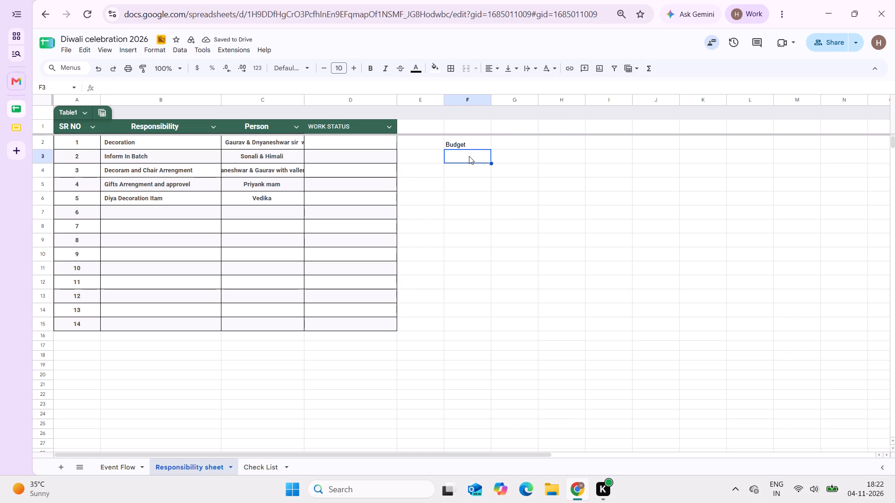
key(1)
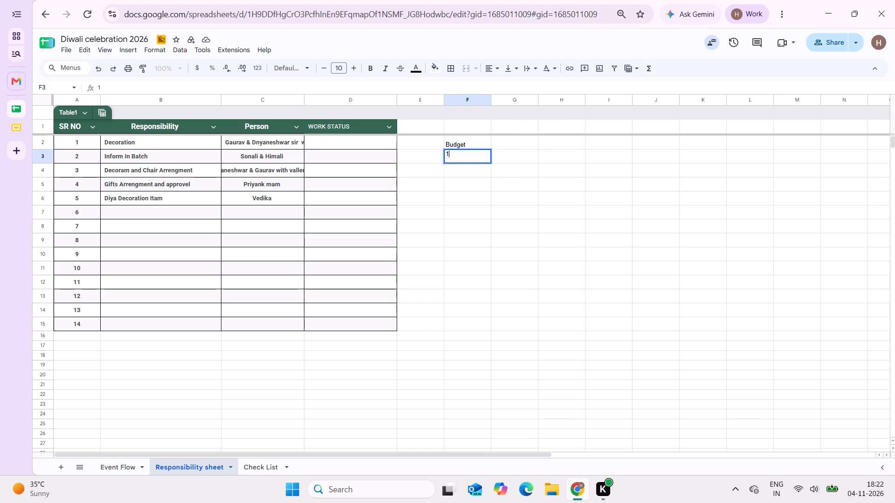
text(80)
key(Right)
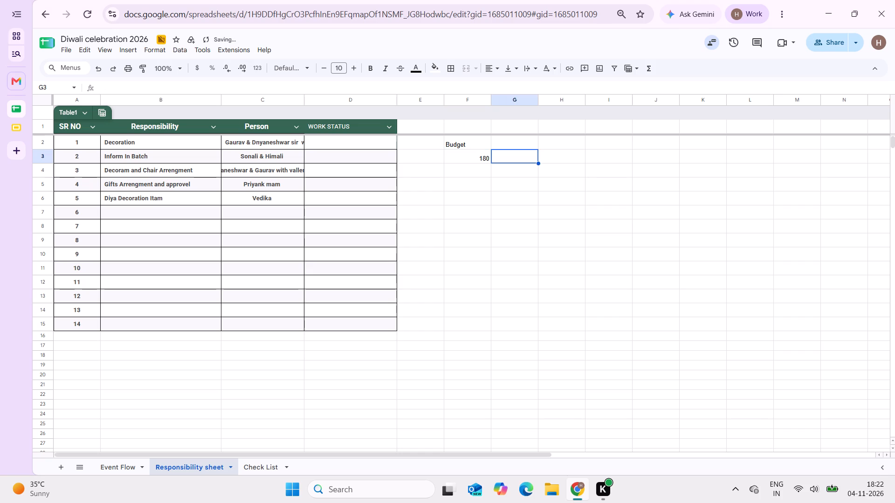
Enter the description "sky lamp" in cell G3, beside the 180 budget amount.
text(sky lamp)
key(space)
key(Down)
Enter 1000 in cell F4 and place its description "Decoration" separately in cell G4.
key(Left)
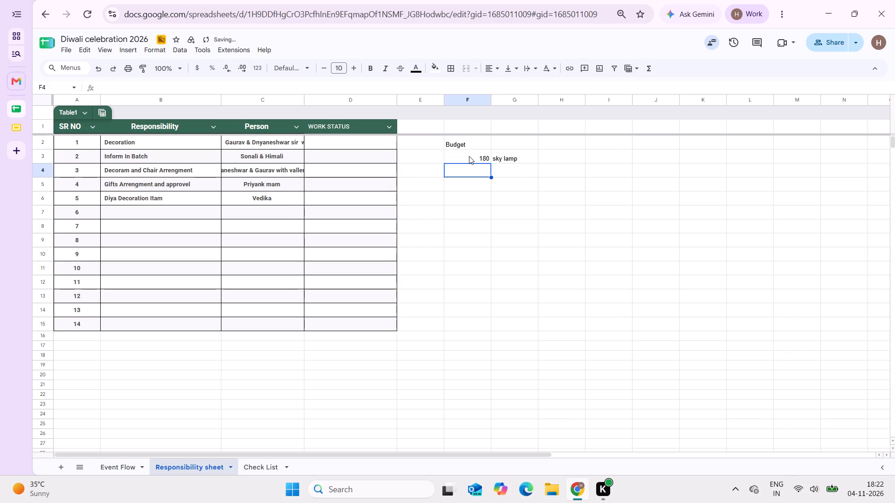
text(100)
key(0)
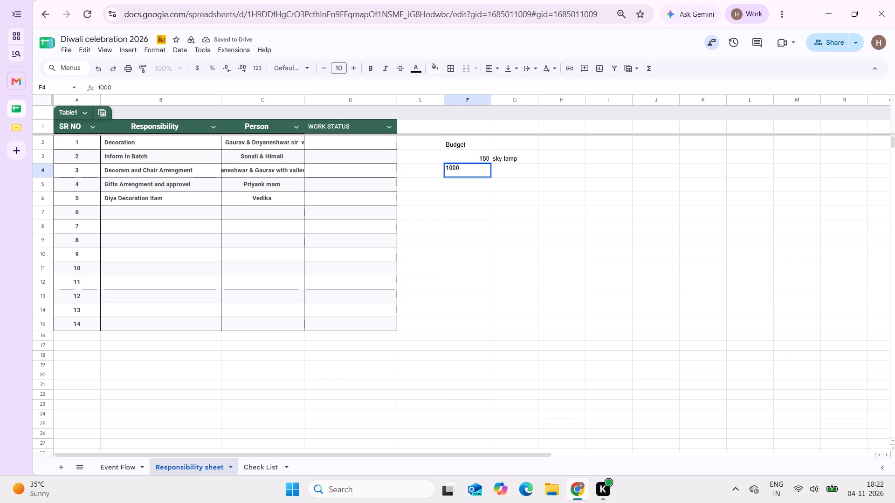
key(space)
text(Decoration)
key(space)
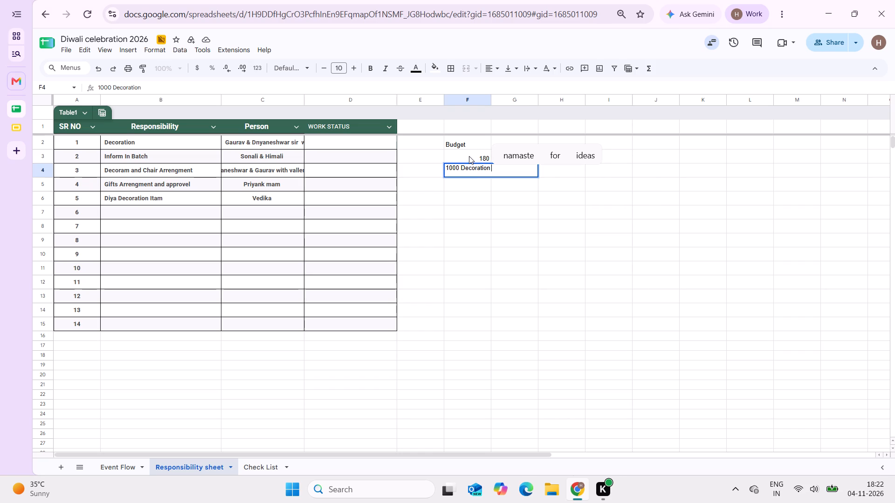
drag(461, 166, 478, 167)
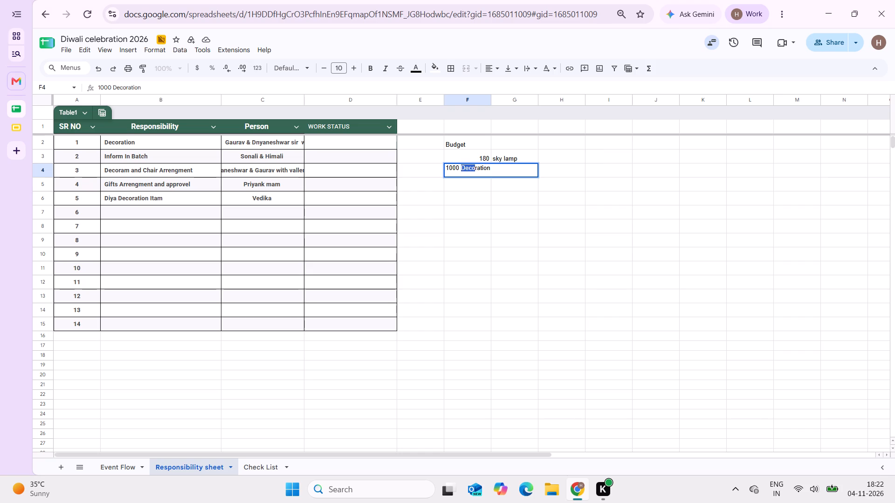
drag(478, 167, 496, 170)
key(ctrl+c)
key(BackSpace)
click(530, 223)
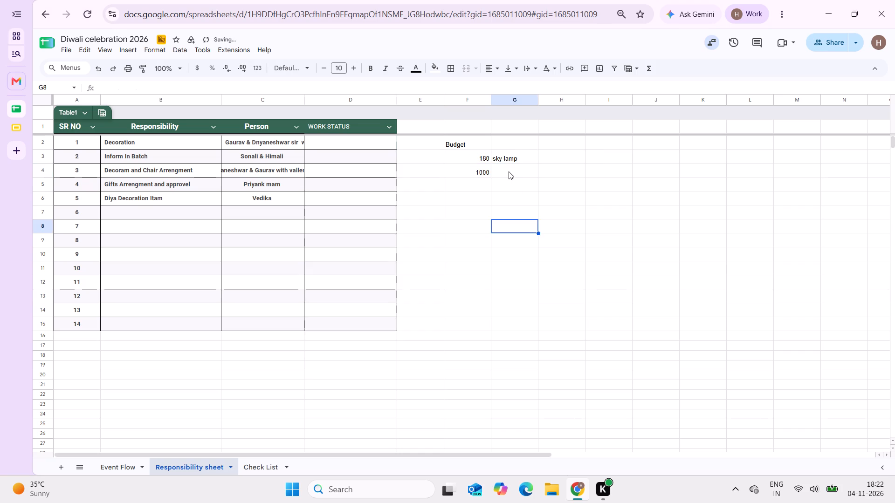
click(509, 171)
key(ctrl+v)
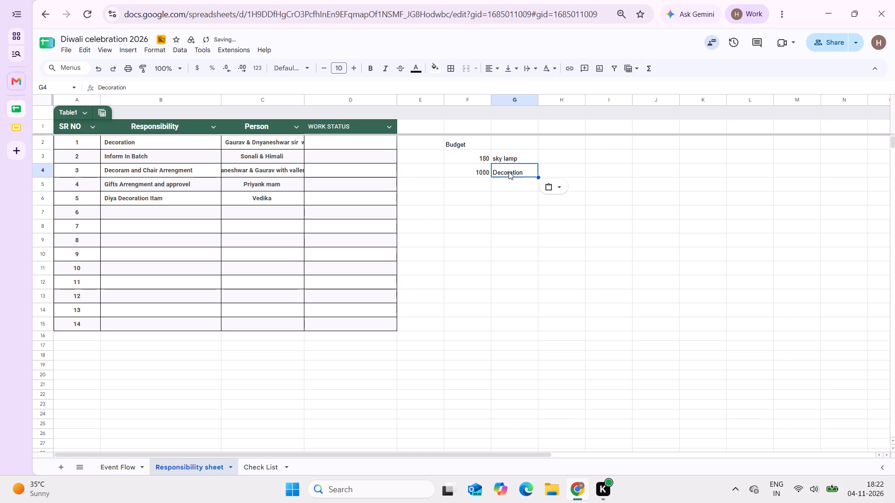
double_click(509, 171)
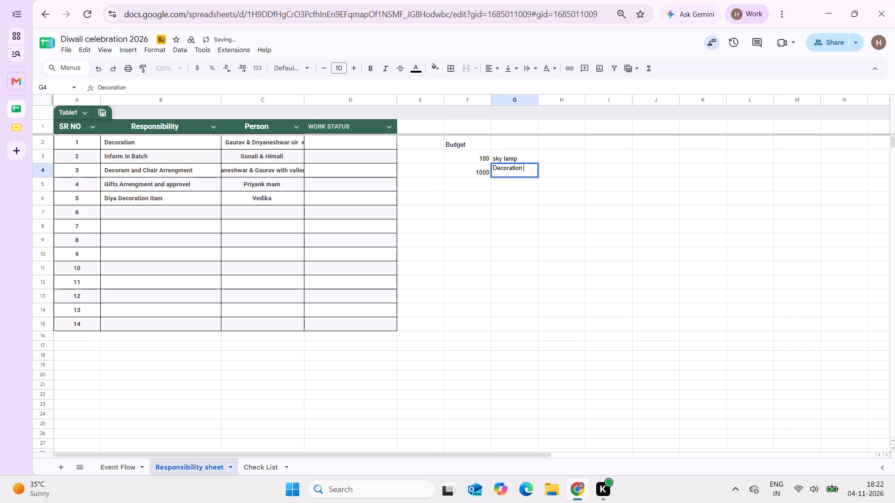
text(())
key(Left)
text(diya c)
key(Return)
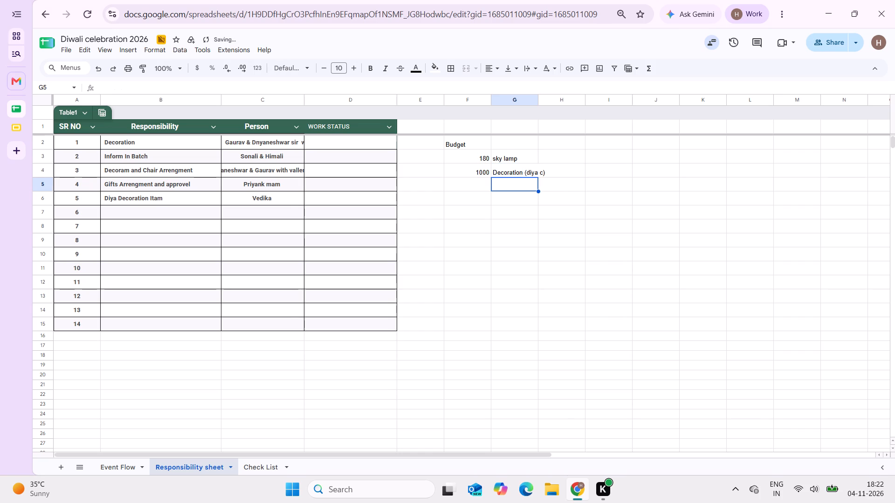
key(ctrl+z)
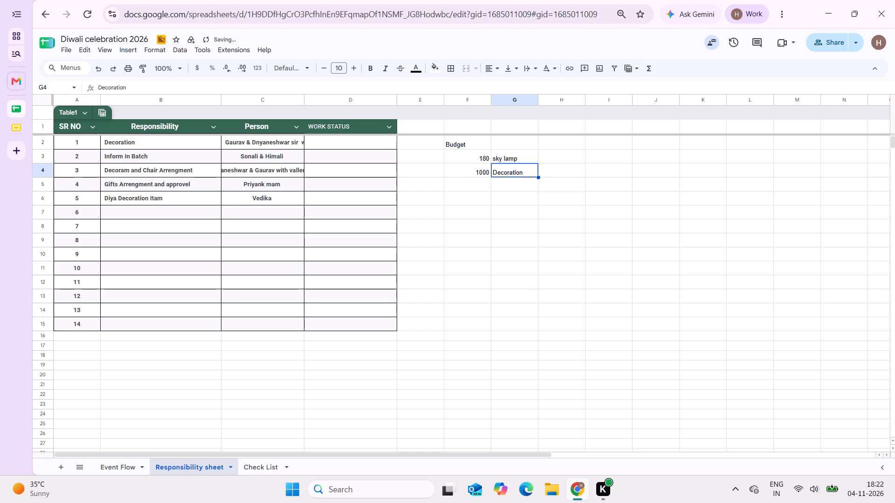
Append "( diya Decoration Items )" to the Decoration description in cell G4.
triple_click(528, 169)
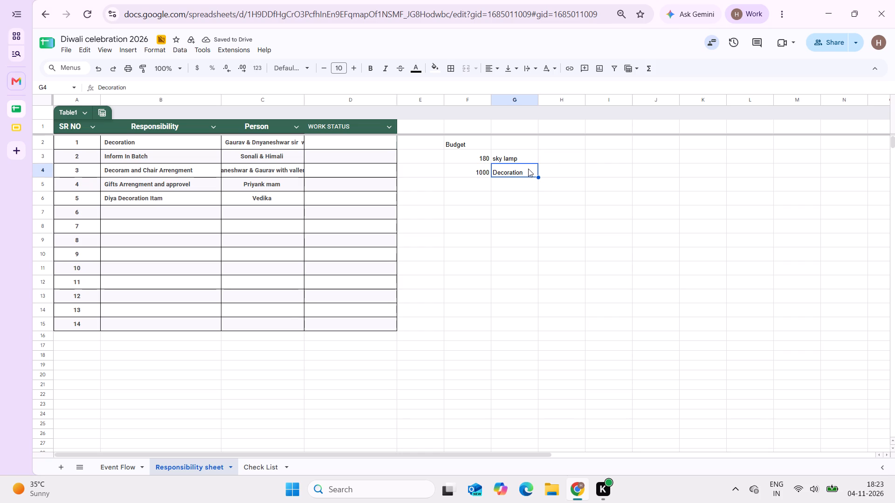
click(528, 169)
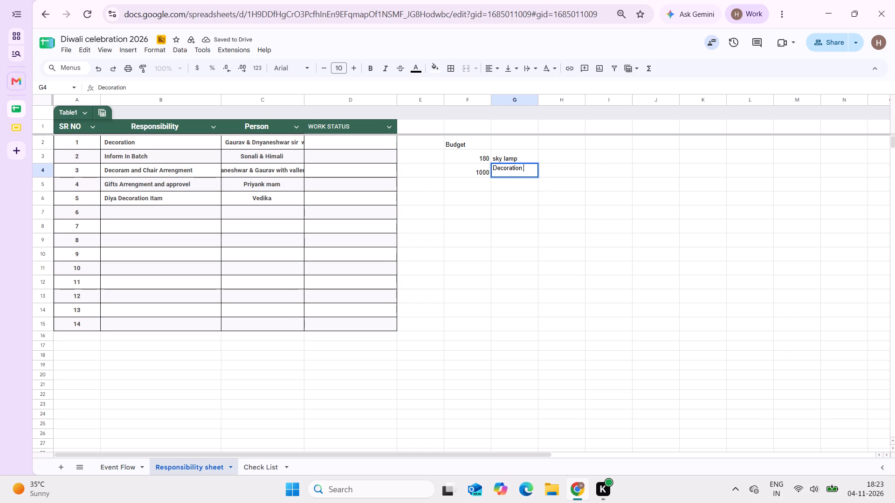
text(( diya Decoration)
key(space)
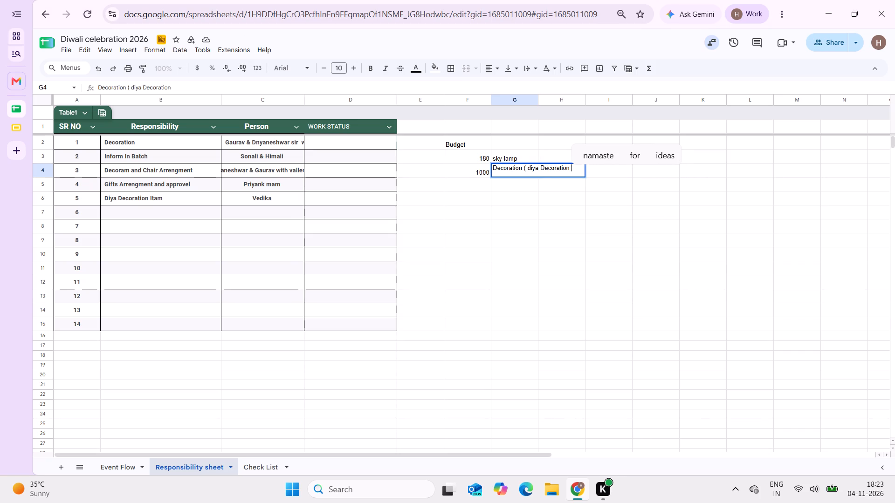
text(Items)
key(space)
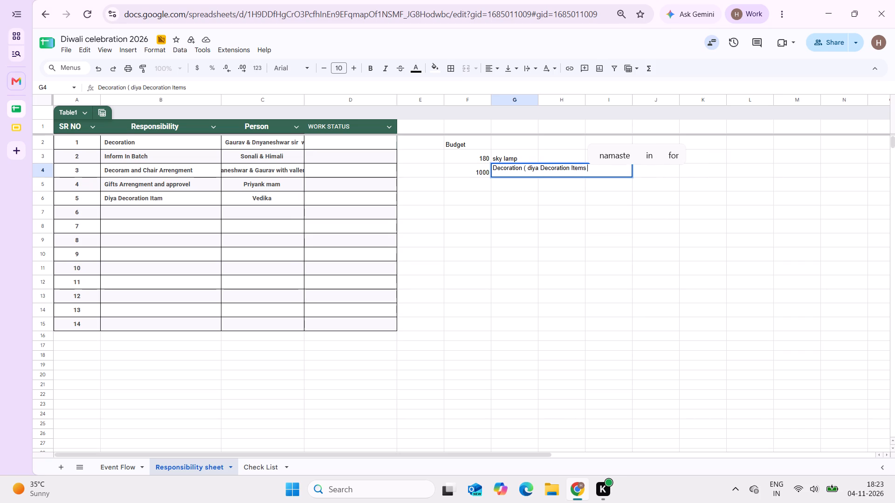
text())
key(space)
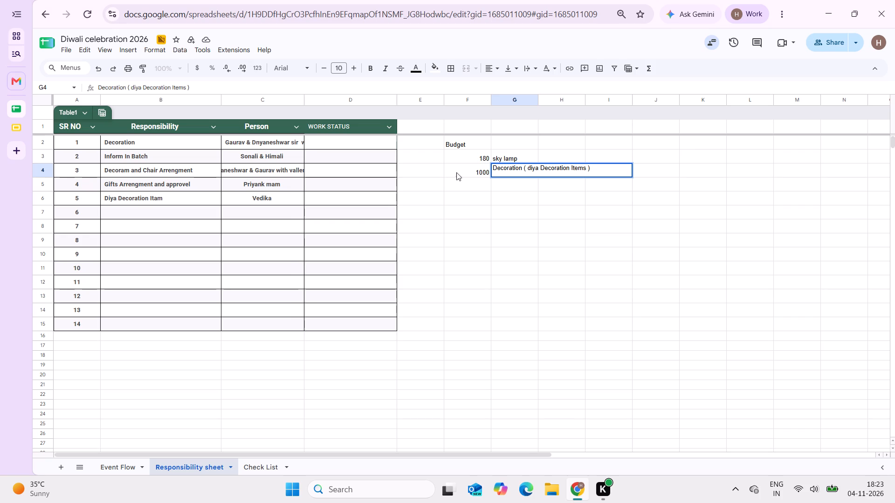
Add the next budget item with 250 in cell F5 and "Oil & cotton" in cell G5.
click(473, 183)
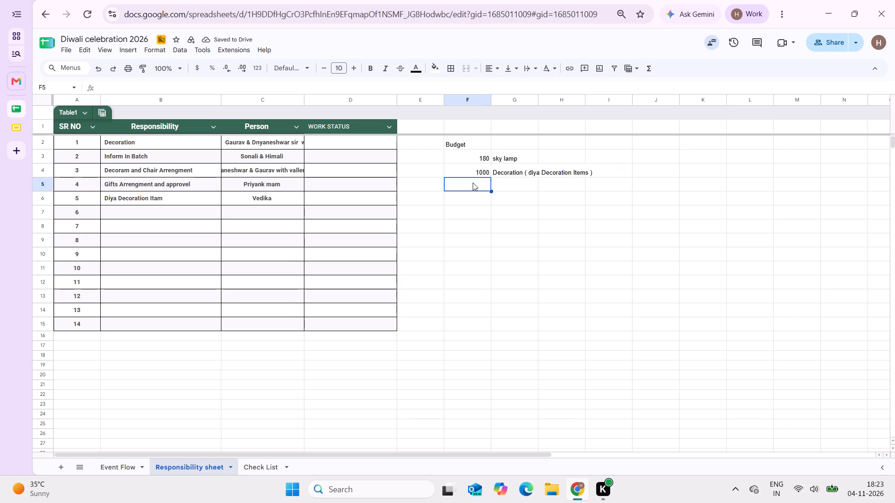
text(250)
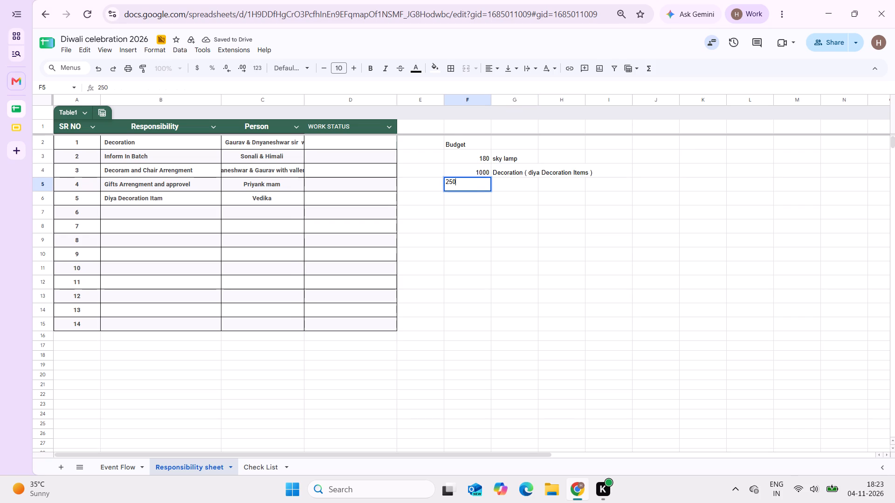
key(space)
key(Right)
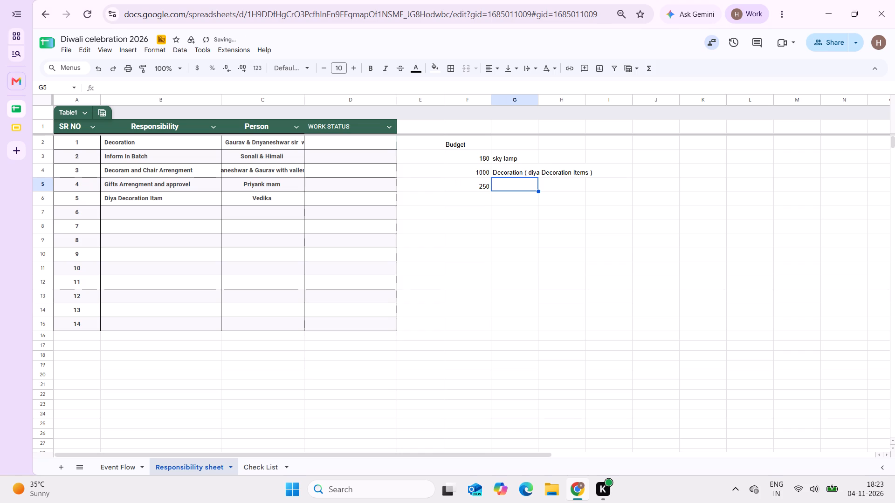
text(Oil)
key(space)
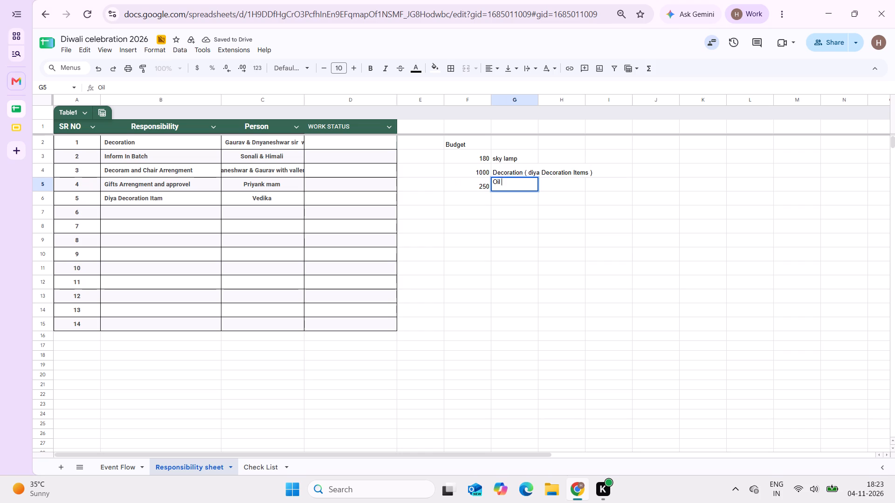
text(& cotton)
key(space)
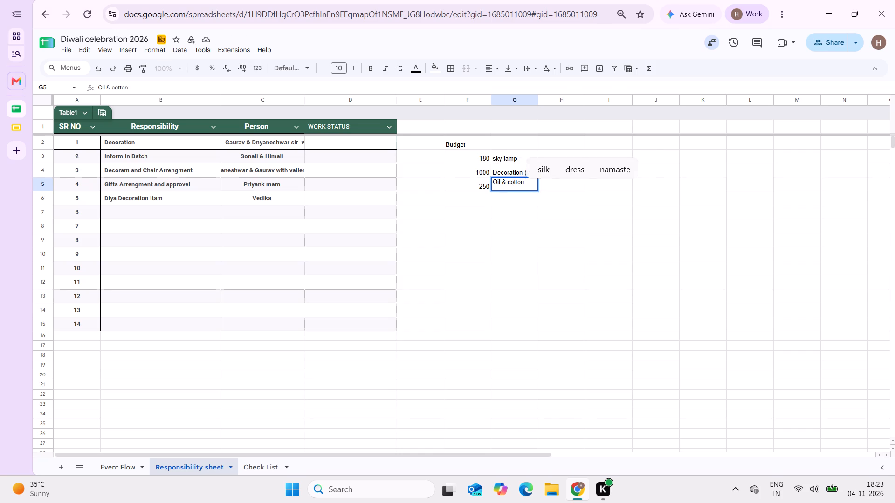
key(Down)
Add a budget item with 500 in cell F6 and "Fier cracker" in cell G6.
key(Left)
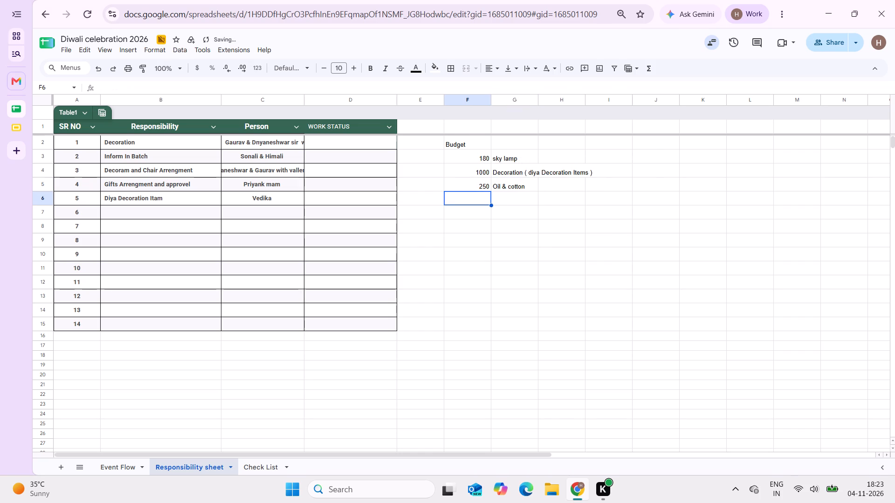
text(500)
key(space)
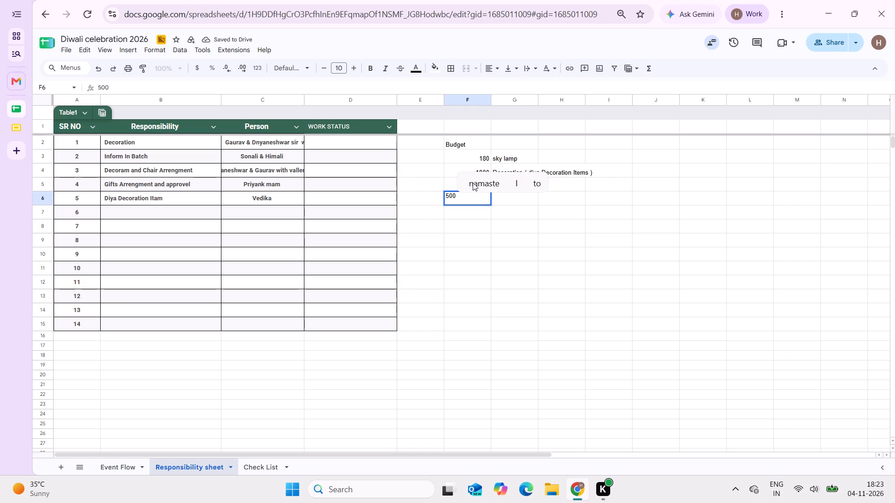
key(Right)
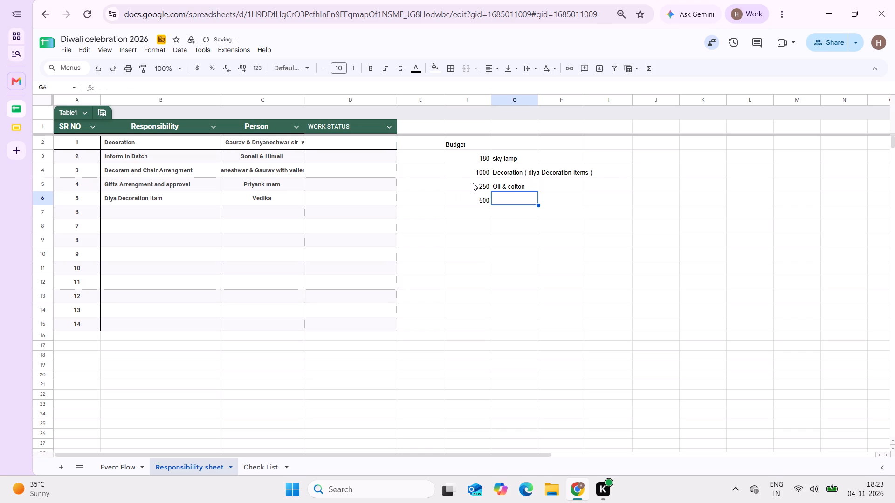
text(Fier)
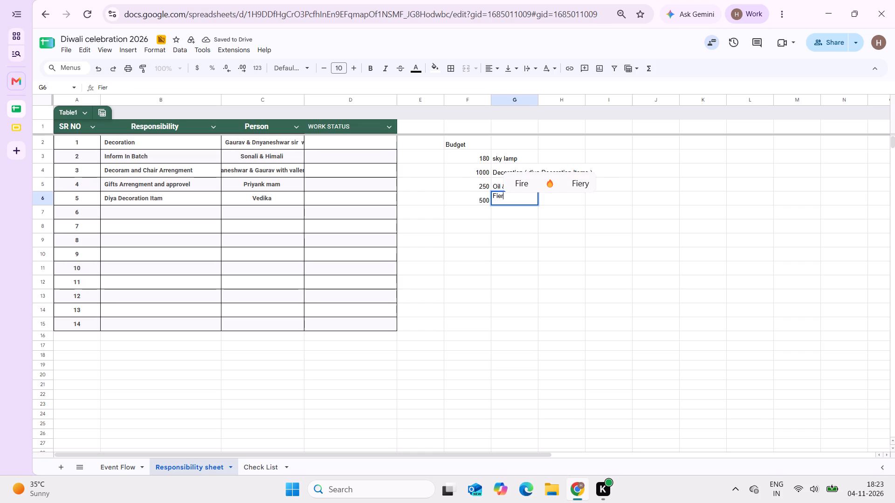
key(space)
text(cra)
text(cker)
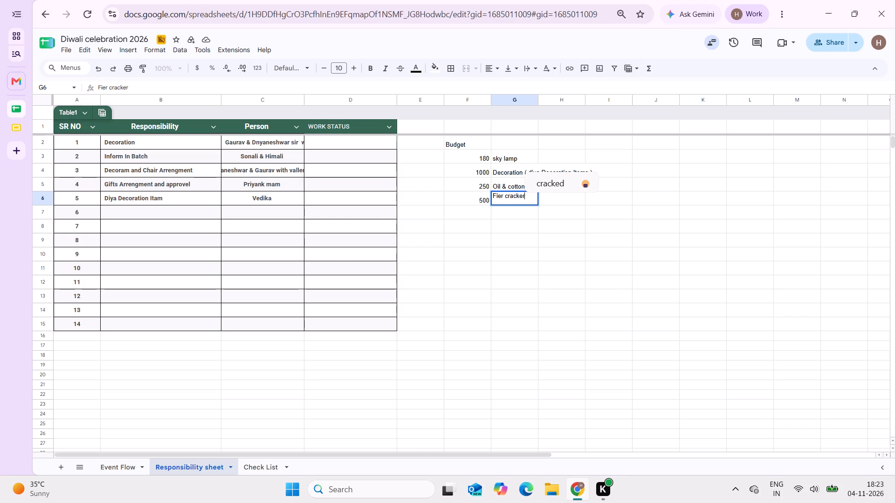
click(489, 202)
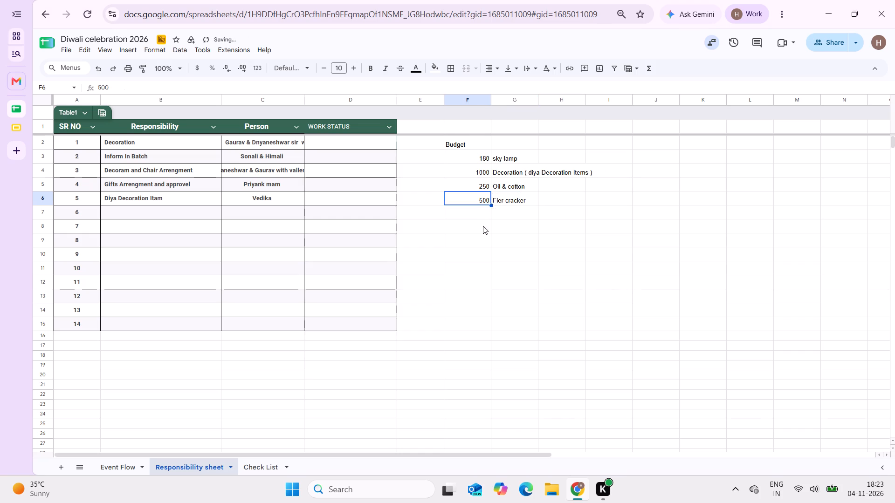
click(483, 226)
click(472, 208)
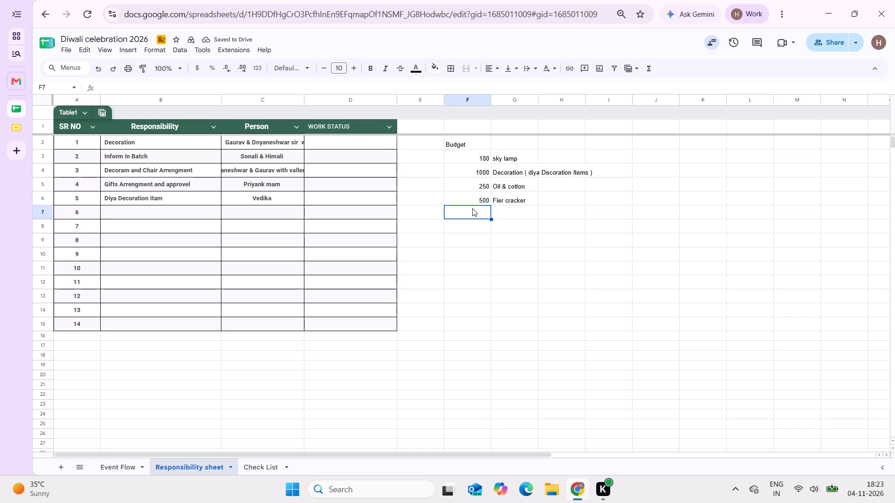
Center the budget block in cells F2:H6 horizontally.
click(456, 147)
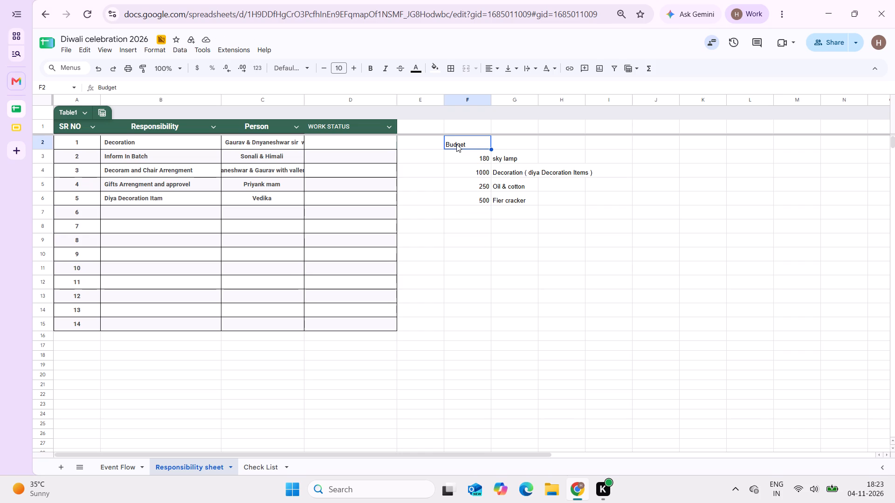
drag(456, 144, 554, 202)
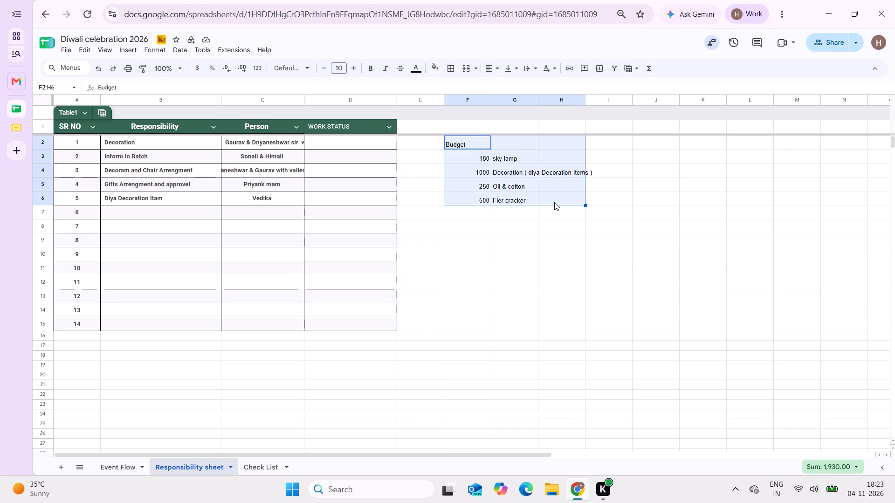
click(491, 64)
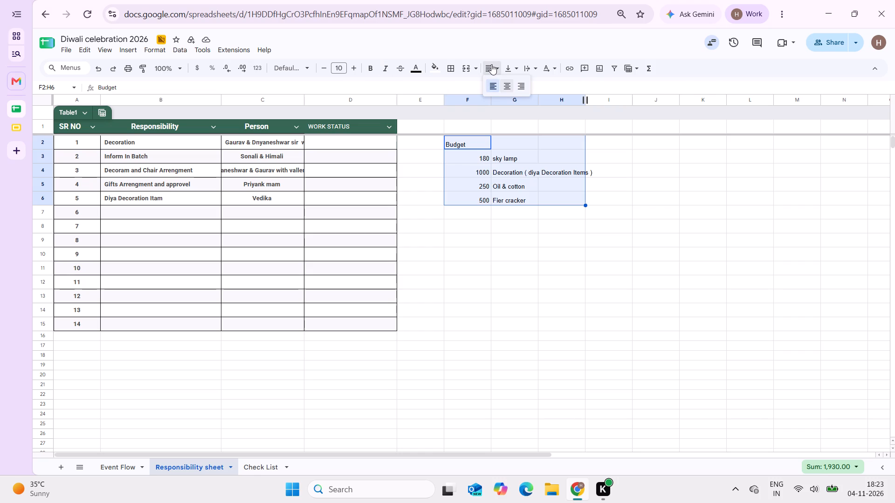
click(505, 86)
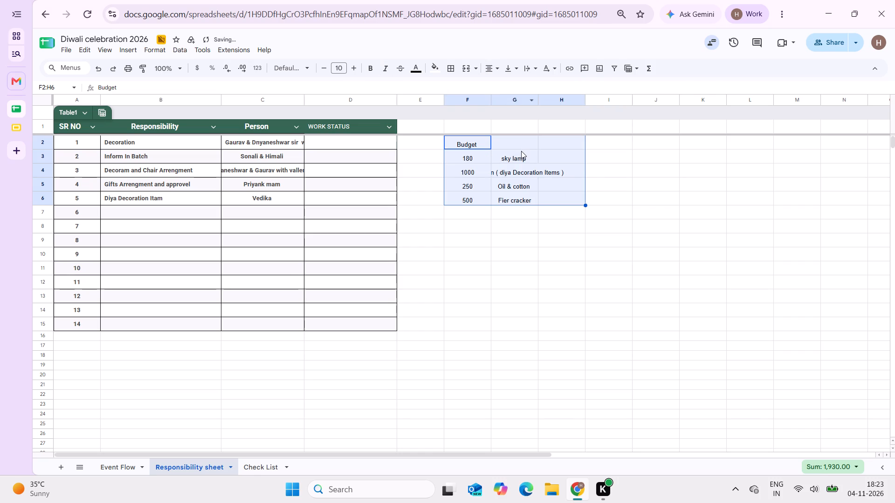
Wrap the text of the budget item descriptions in cells G3:G6.
click(521, 162)
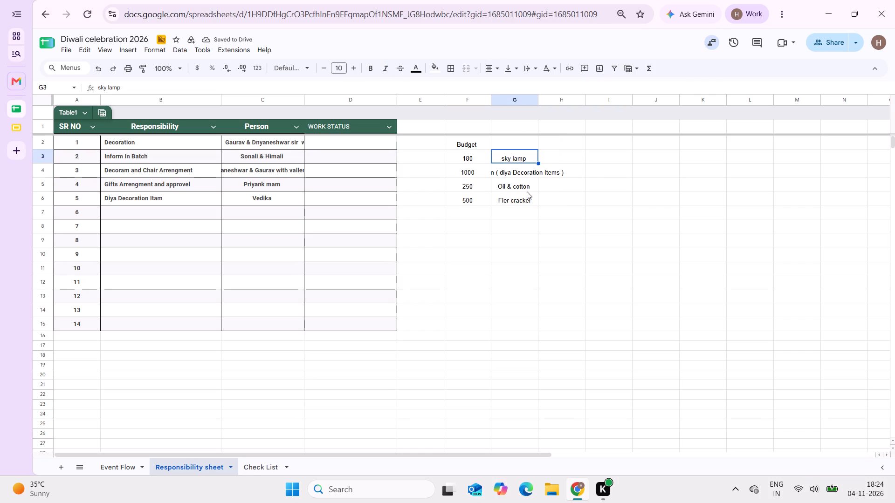
drag(519, 162, 519, 204)
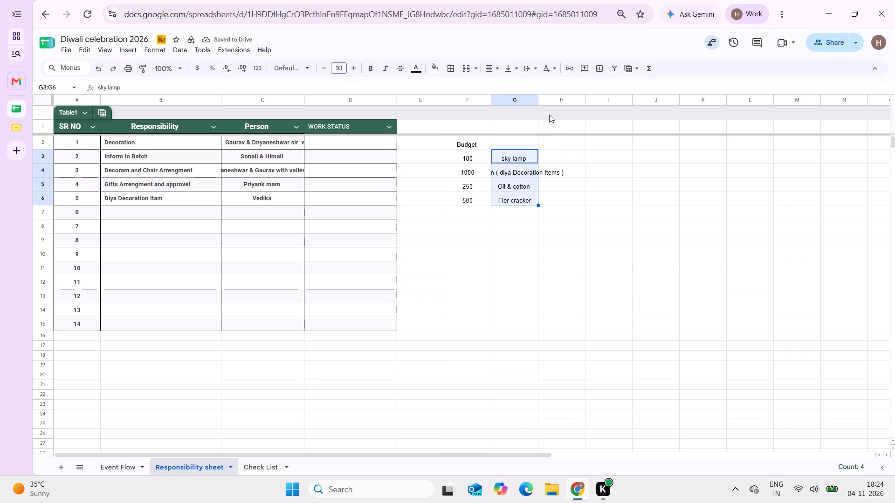
click(547, 69)
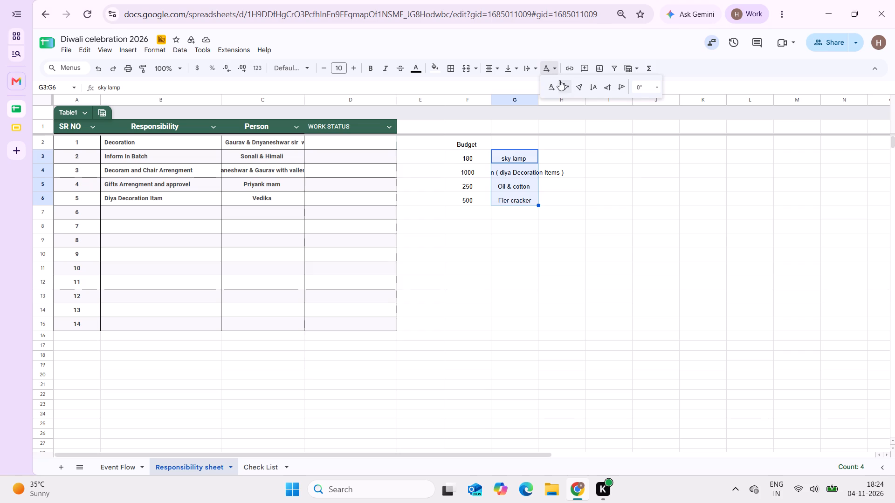
click(531, 70)
click(544, 82)
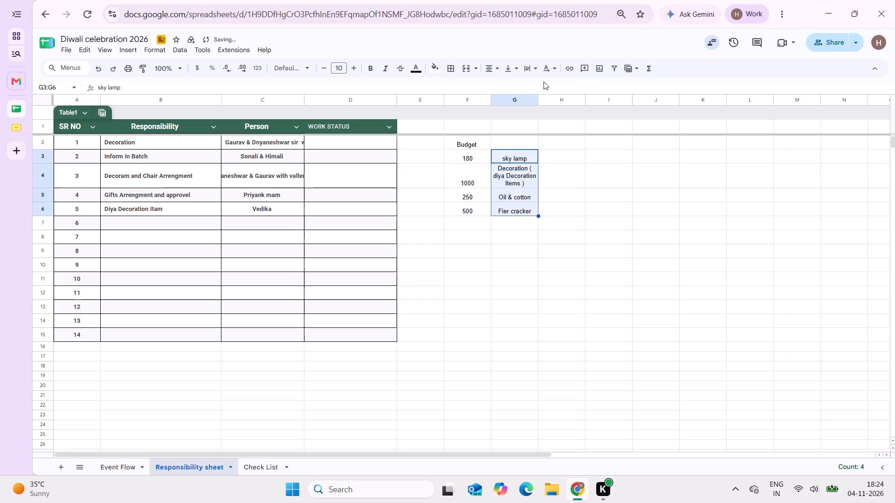
click(501, 309)
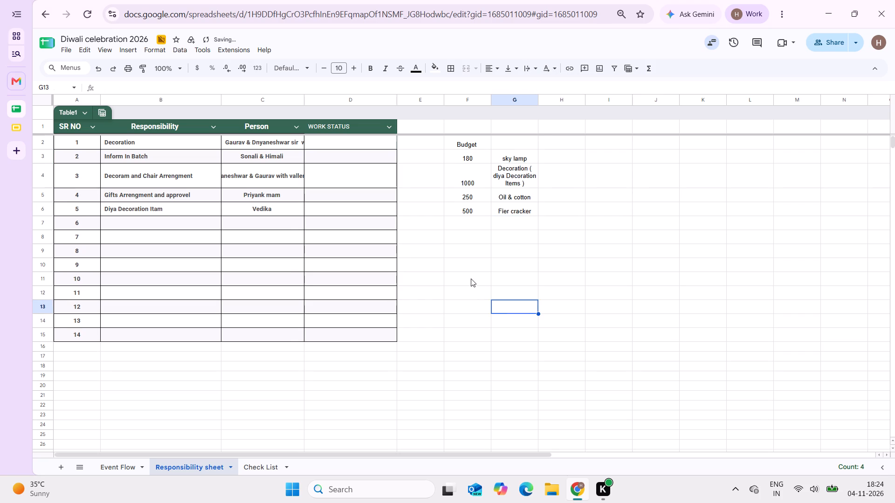
Add extra spaces before "( diya Decoration Items )" in cell G4 so the bracketed text starts on a new line.
click(524, 169)
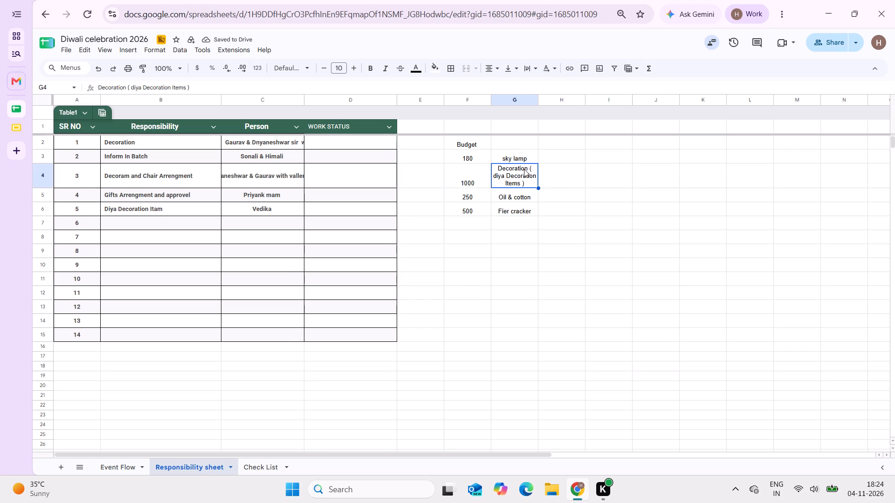
double_click(524, 169)
click(523, 168)
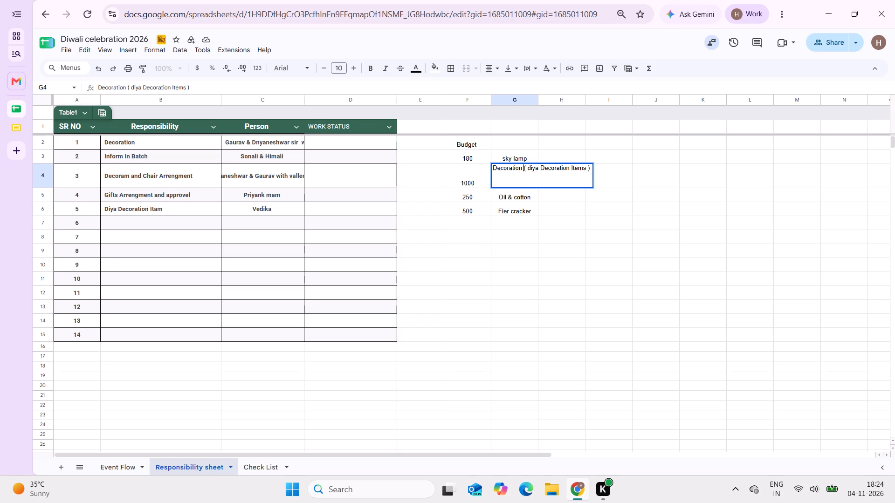
key(space)
key(space)
key(space)
click(589, 260)
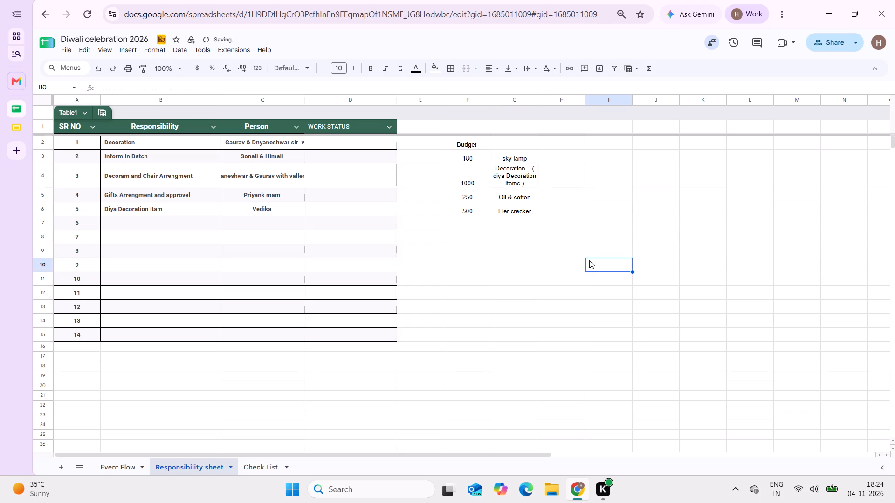
click(523, 173)
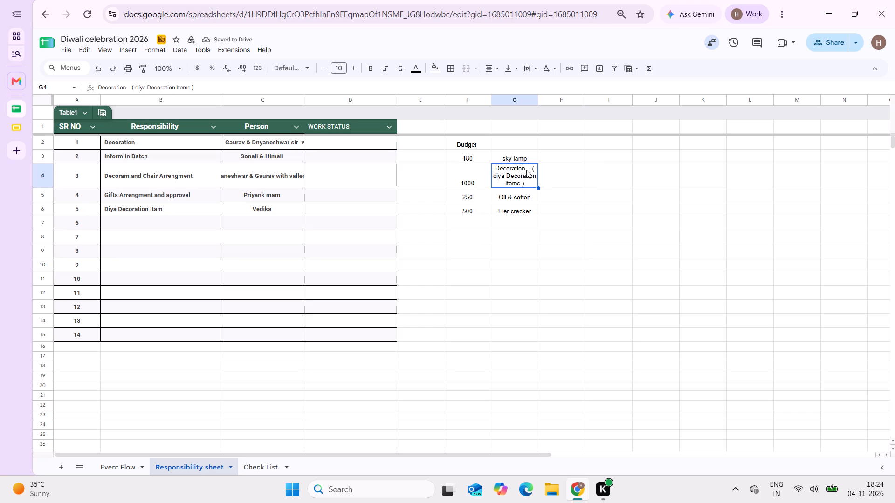
double_click(526, 170)
click(526, 170)
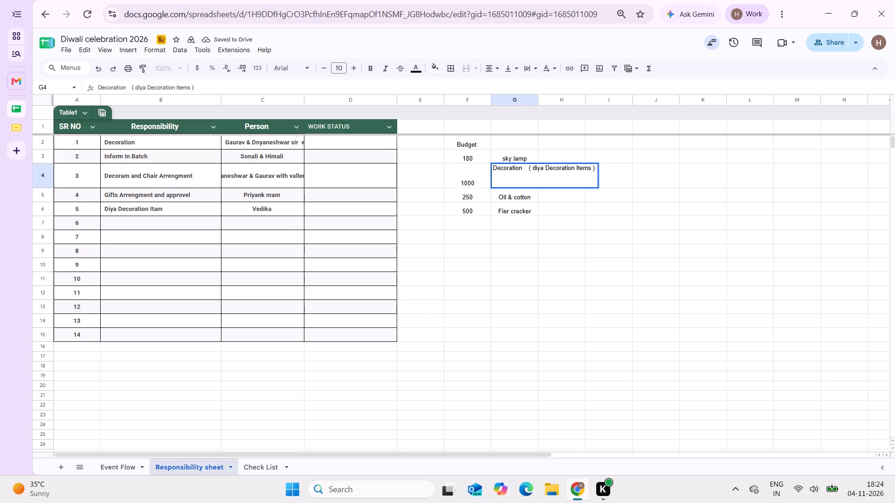
key(space)
key(space)
key(space)
key(space)
key(space)
key(space)
key(space)
key(space)
key(space)
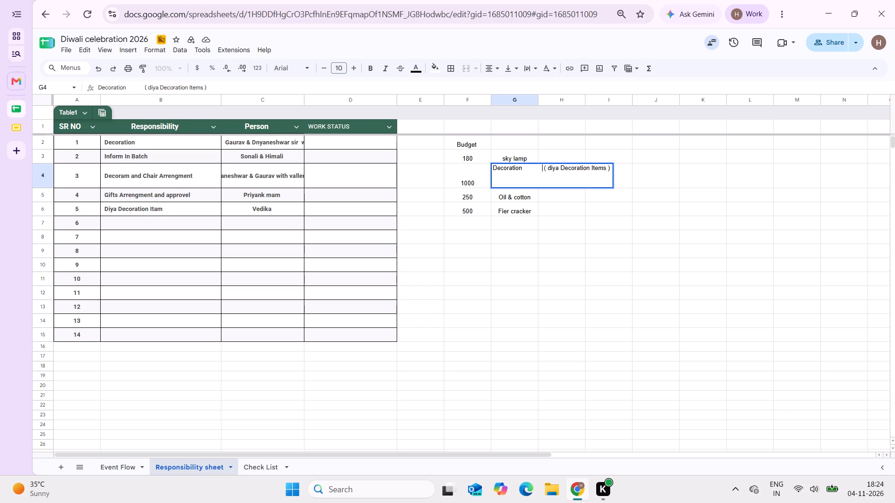
click(513, 232)
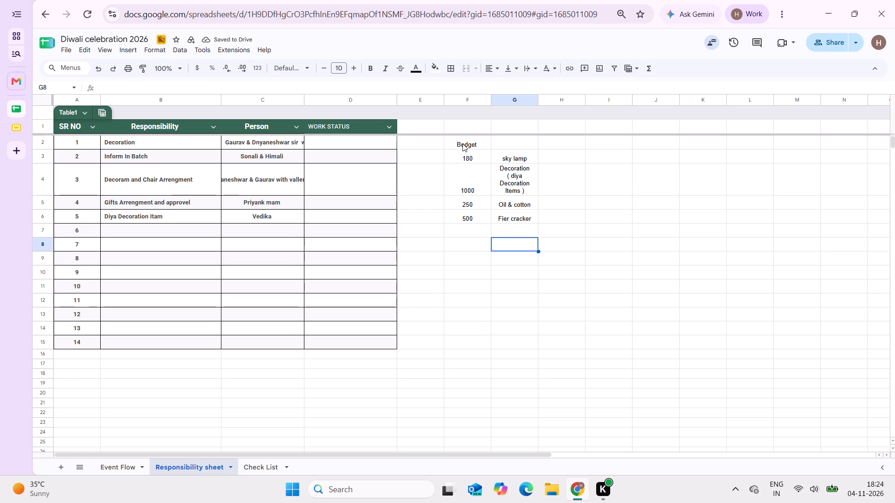
Make the budget block in cells F2:G6 bold and apply borders to all its cells.
drag(462, 143, 519, 223)
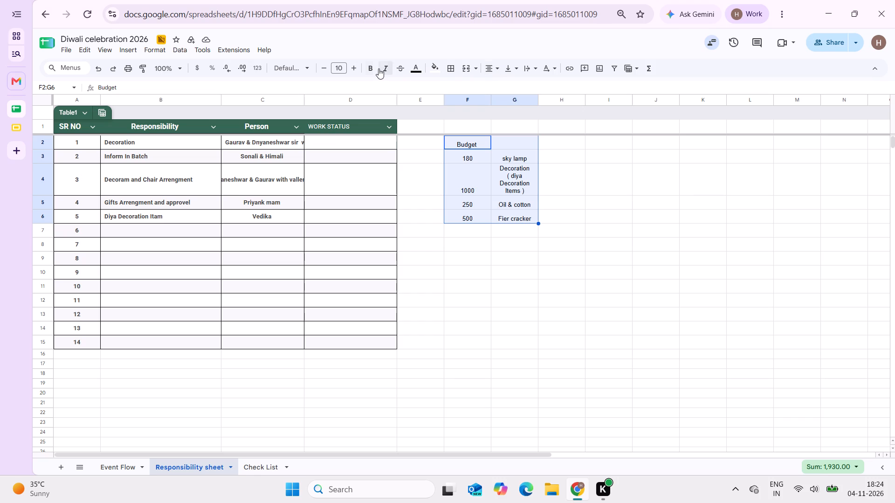
click(373, 68)
click(451, 68)
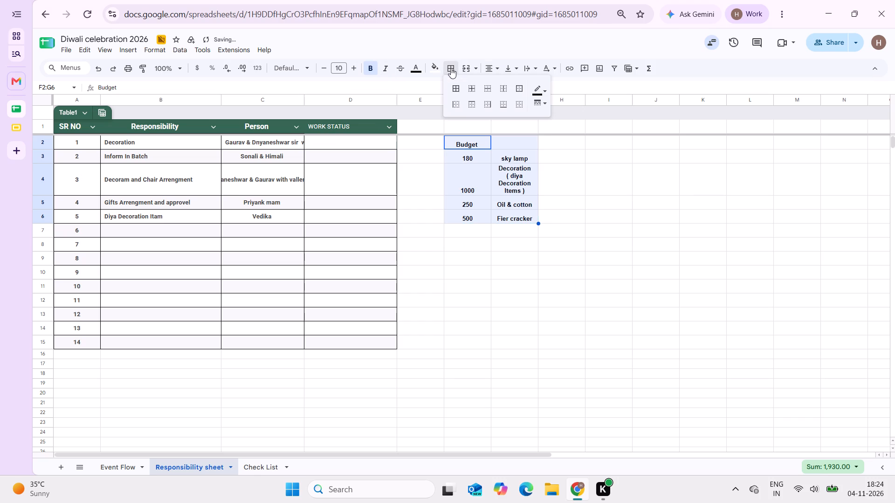
click(460, 90)
Total the budget amounts in cell F7 with the formula =SUM(F3:F6).
click(485, 225)
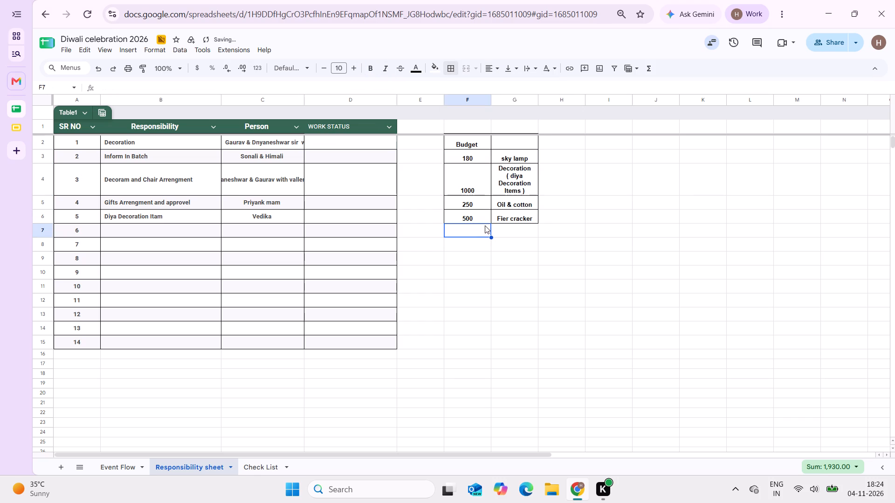
key(equal)
text(sum)
key(Tab)
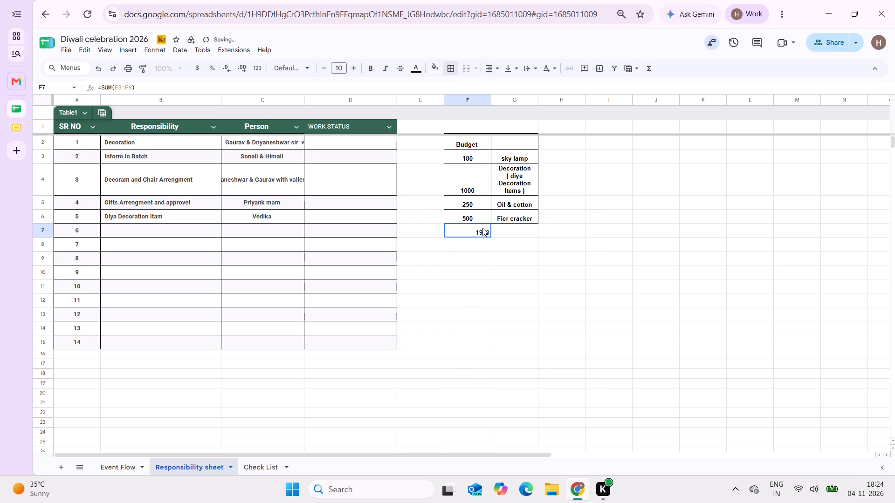
click(434, 276)
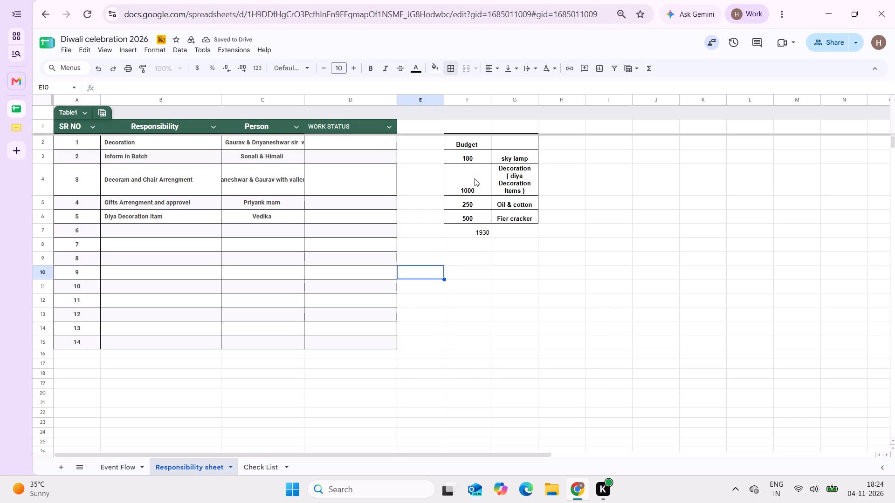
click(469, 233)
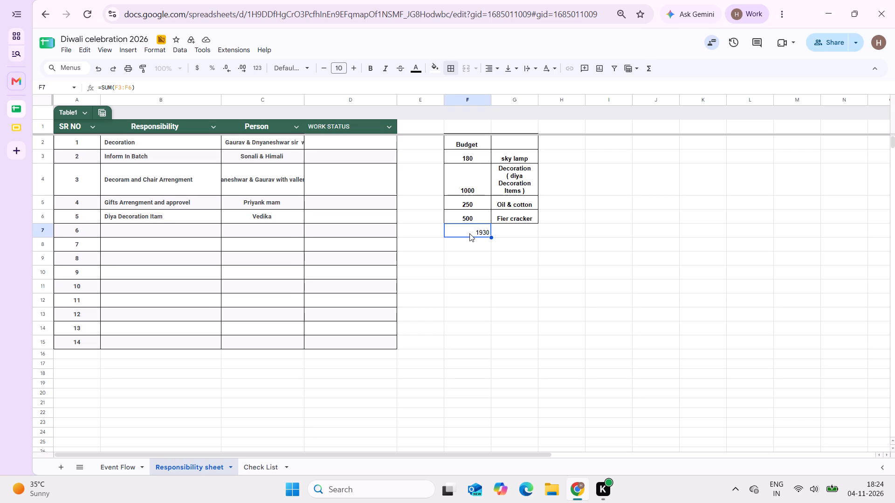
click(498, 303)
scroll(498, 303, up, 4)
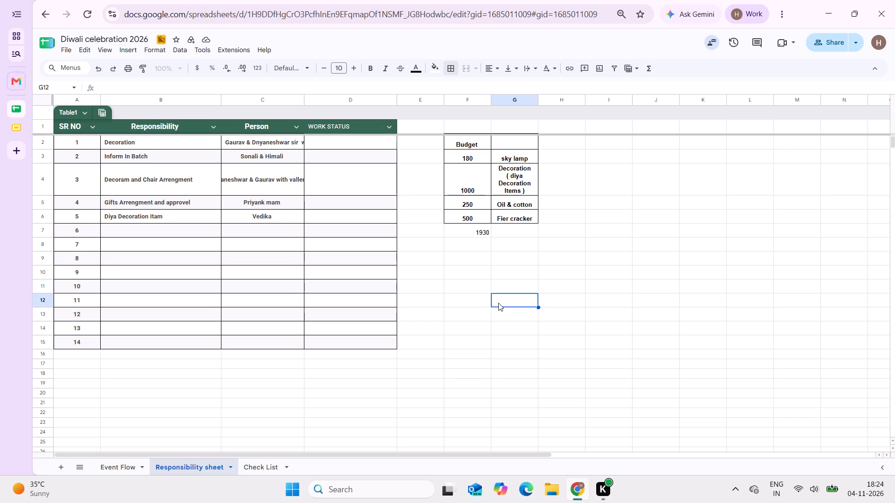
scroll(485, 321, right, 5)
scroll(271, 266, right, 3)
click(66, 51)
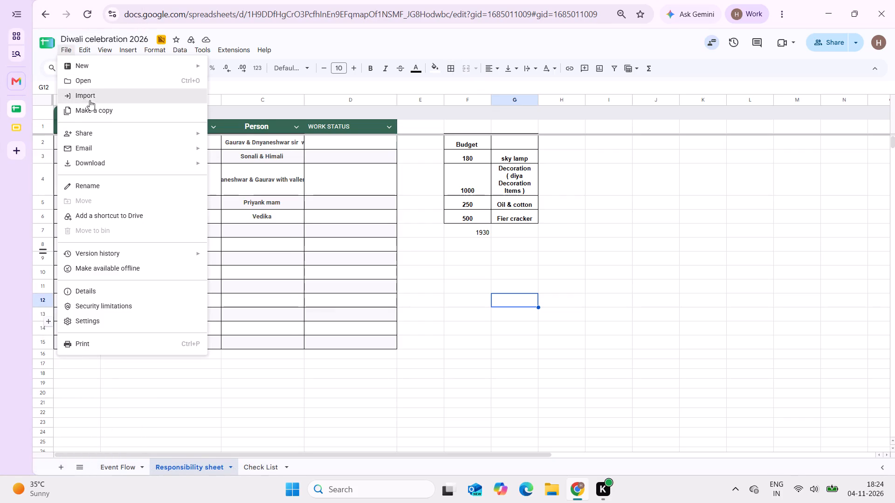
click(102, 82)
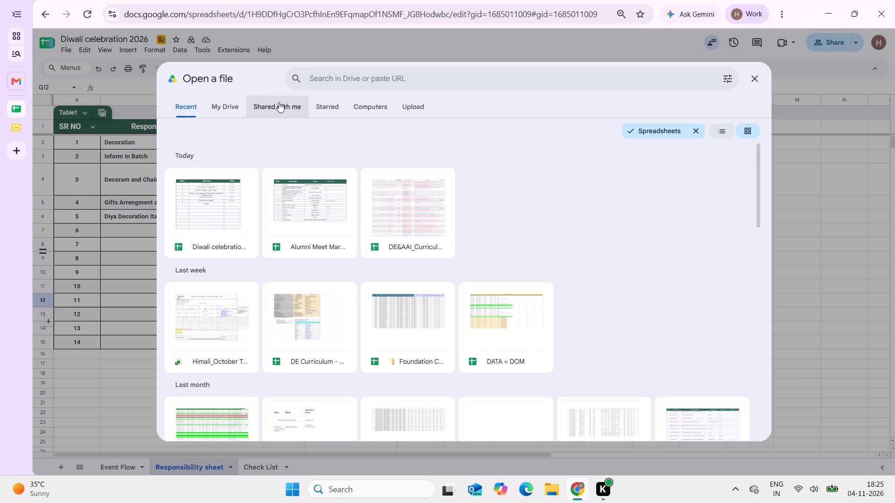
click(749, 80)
Make a copy of the spreadsheet in My Drive named "Diwali Event 2026".
click(65, 51)
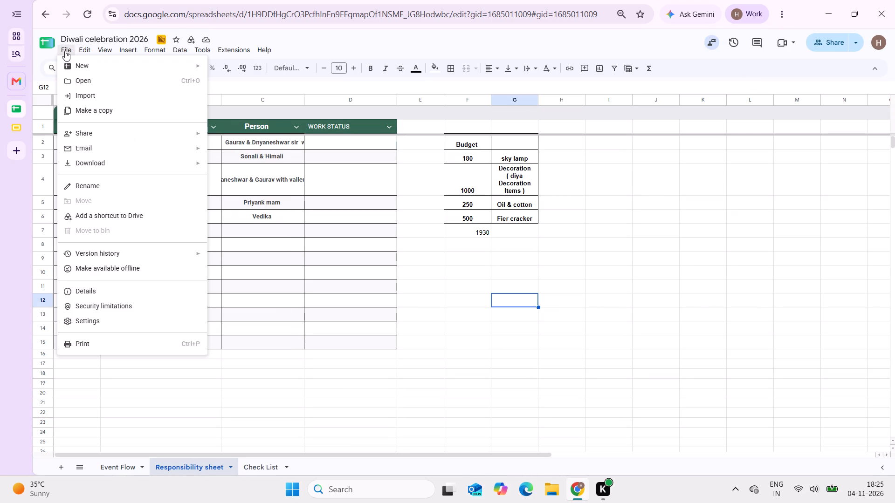
click(107, 110)
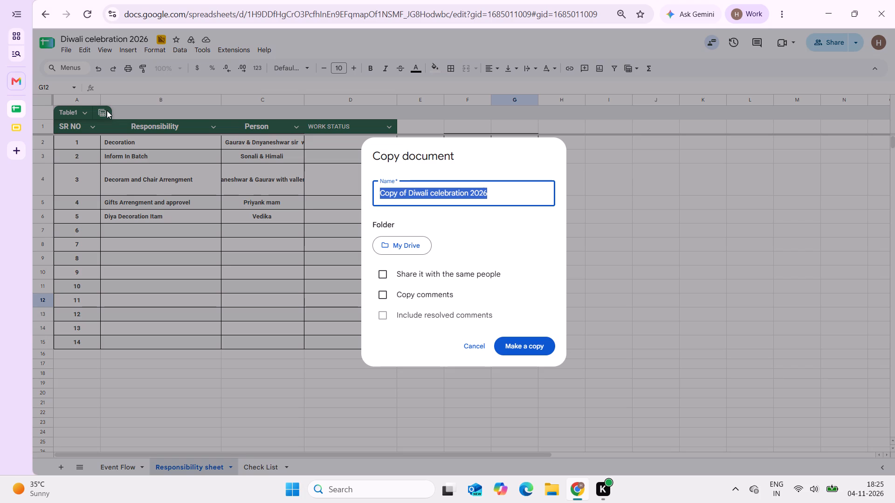
key(BackSpace)
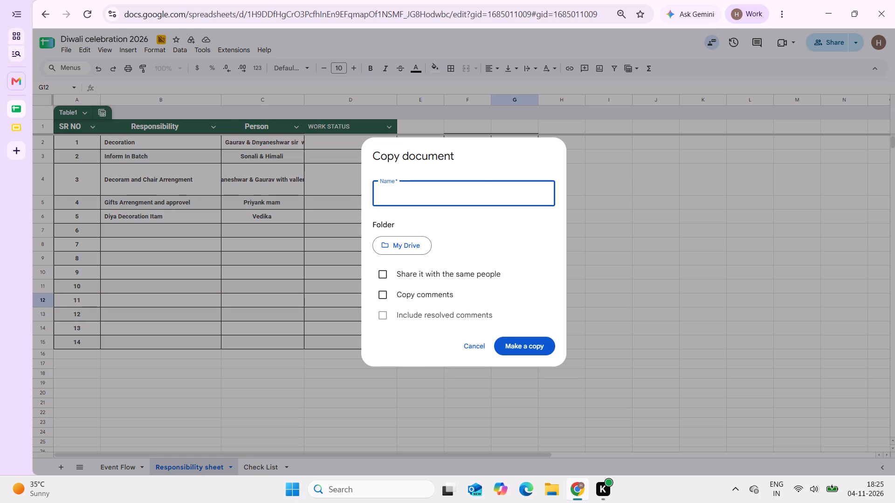
text(Diwali)
key(space)
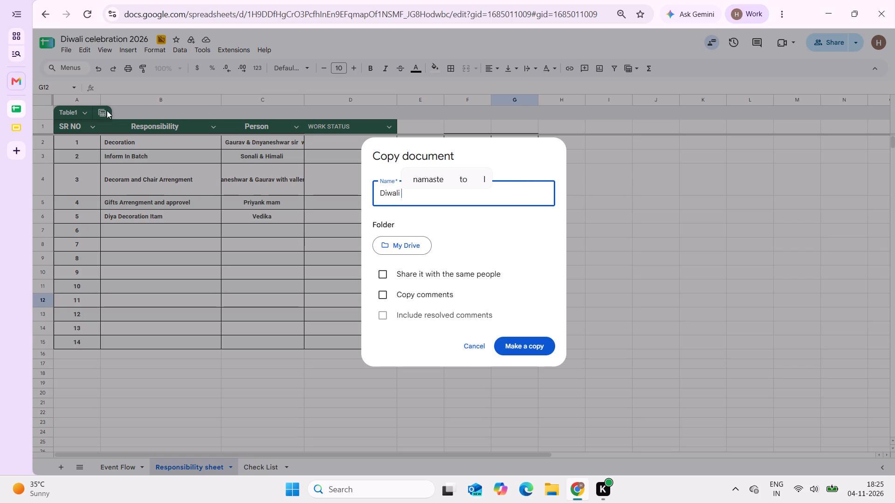
text(Event)
key(space)
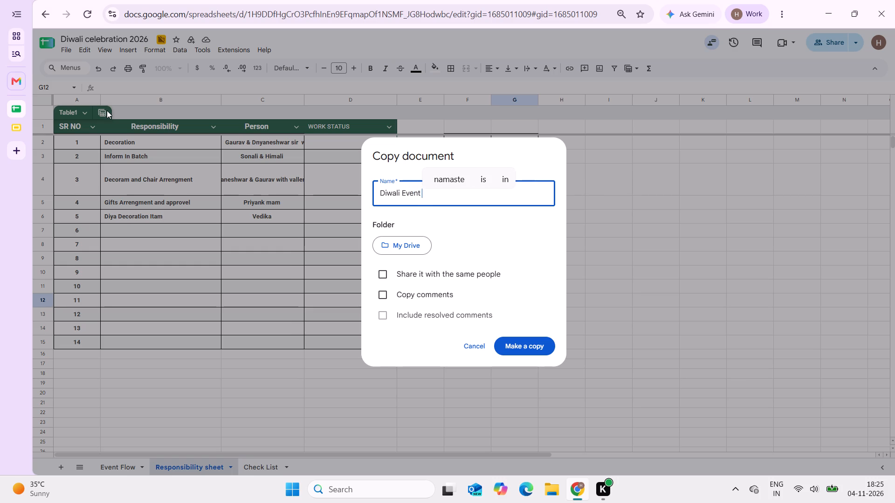
text(2026)
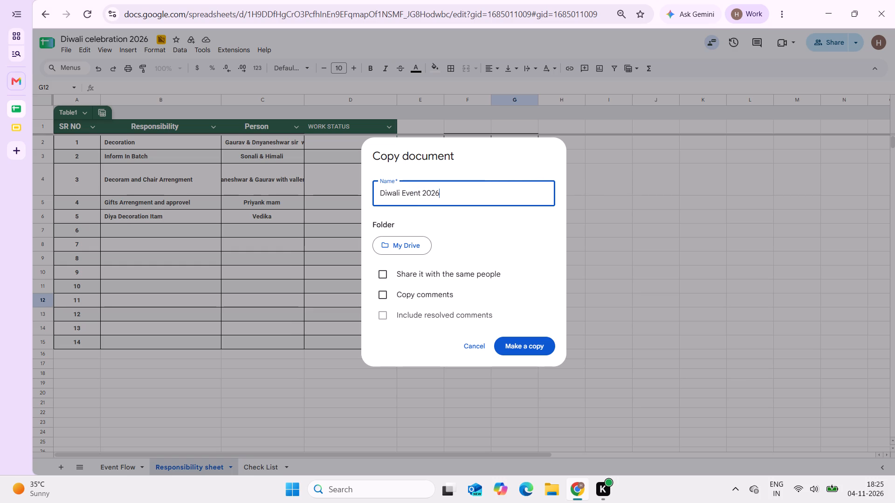
key(space)
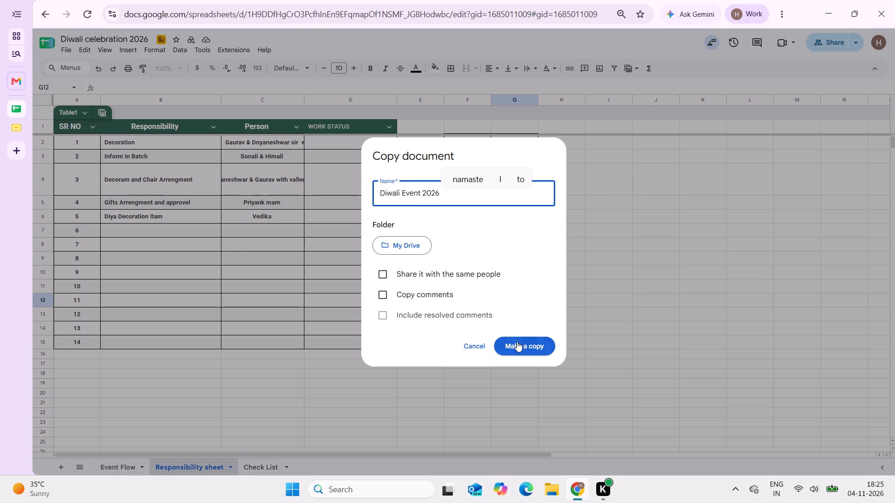
click(518, 343)
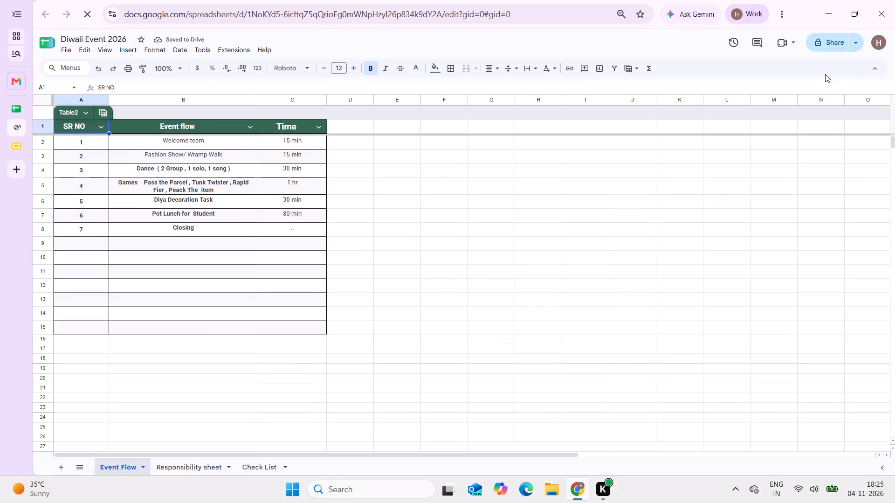
View the sharing settings of the Diwali Event 2026 copy and close them.
click(842, 48)
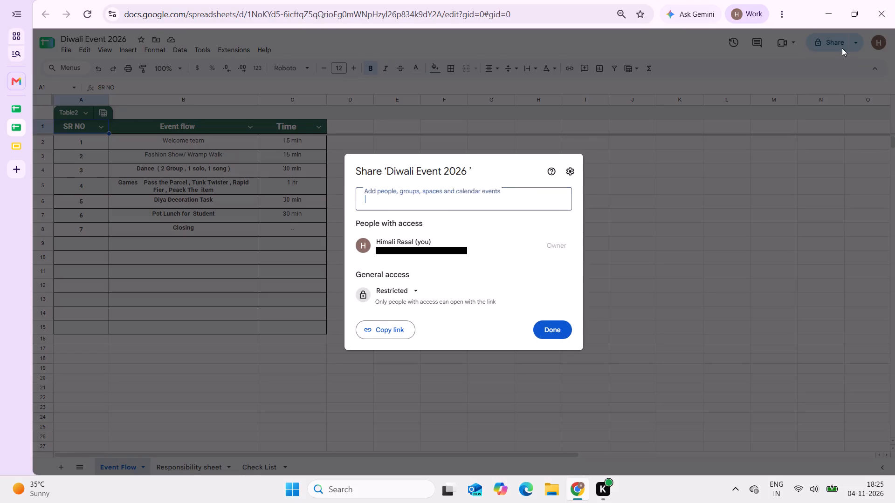
click(864, 151)
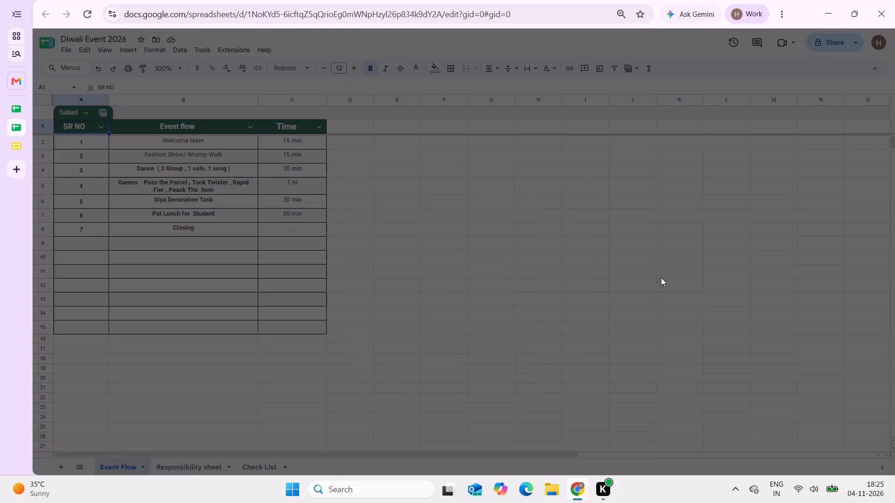
Close the original Diwali celebration 2026 spreadsheet, keeping the Diwali Event 2026 copy open.
click(20, 107)
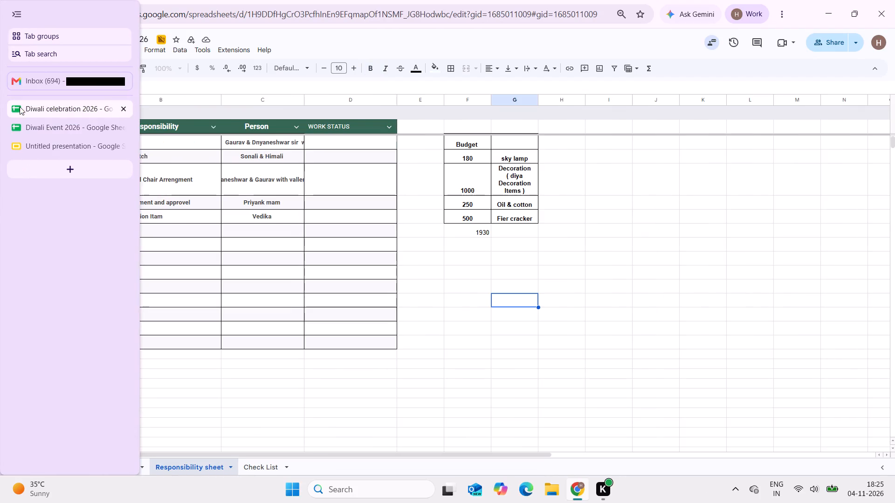
click(123, 111)
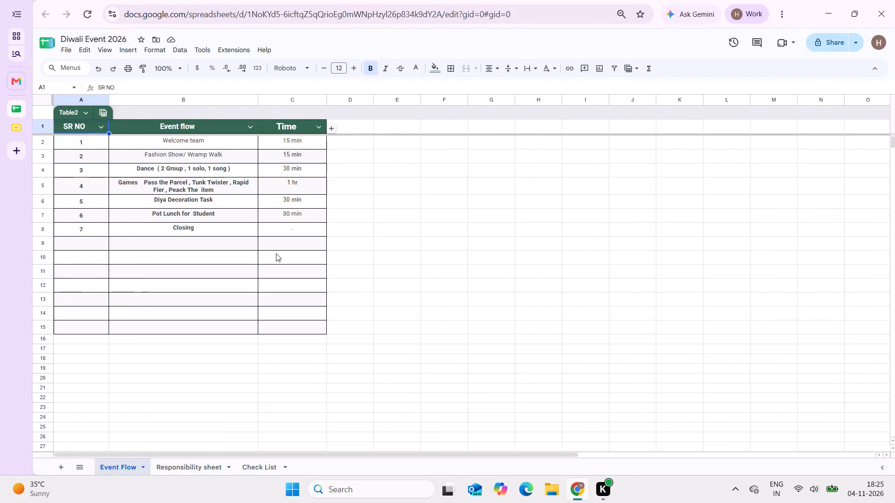
Look over the Responsibility sheet and the Check List sheet in the Diwali Event 2026 copy.
click(183, 469)
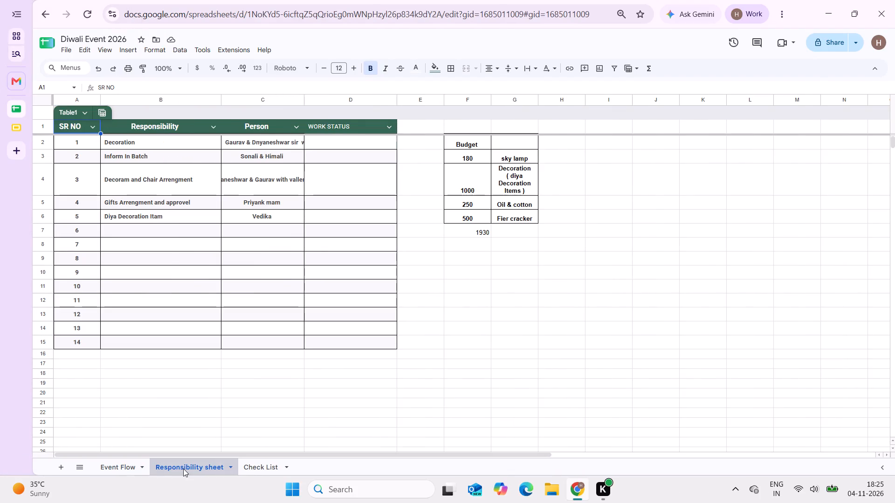
click(261, 463)
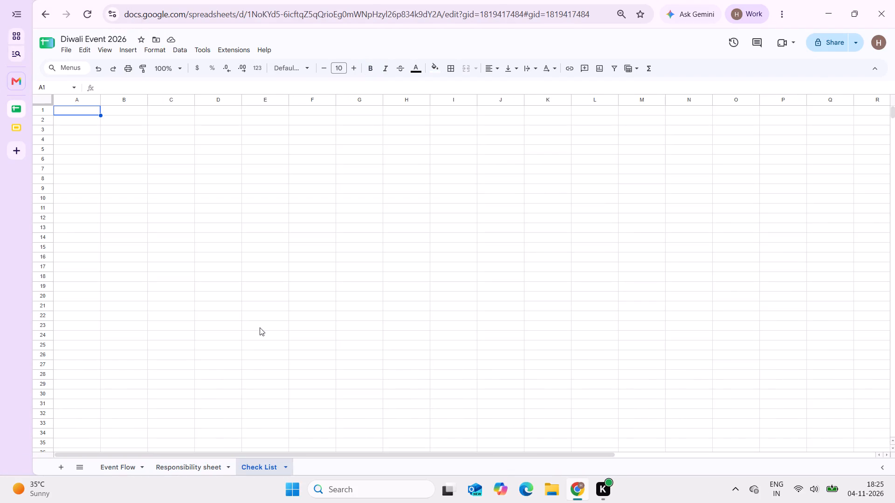
scroll(260, 327, up, 6)
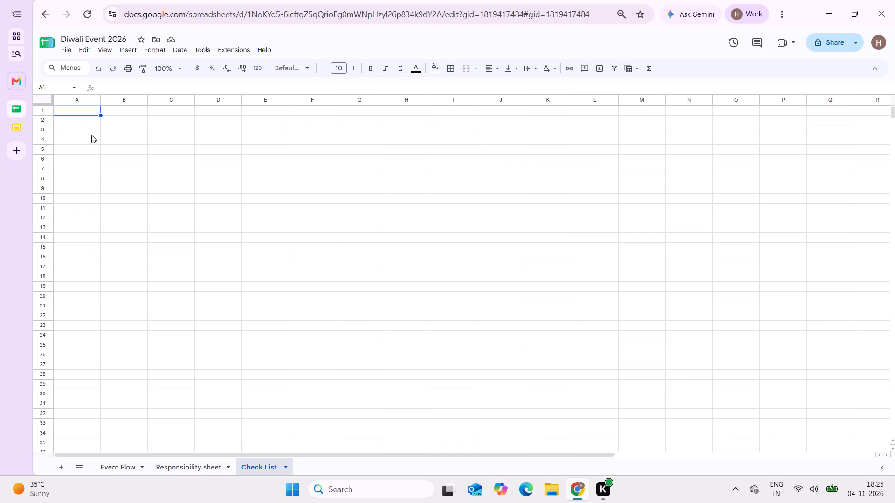
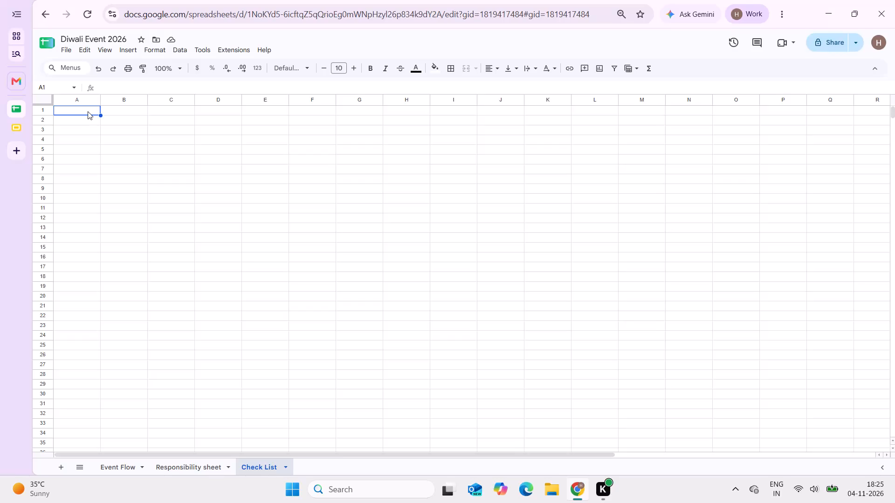
Enter the headers "task", "Assign to" and "Status" in cells A1 to C1 of the Check List sheet.
key(t)
text(ask)
key(space)
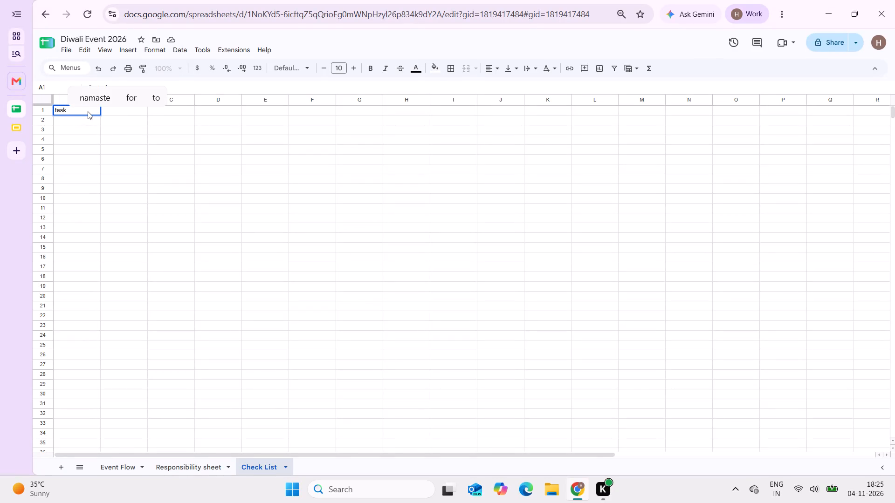
click(85, 121)
click(87, 109)
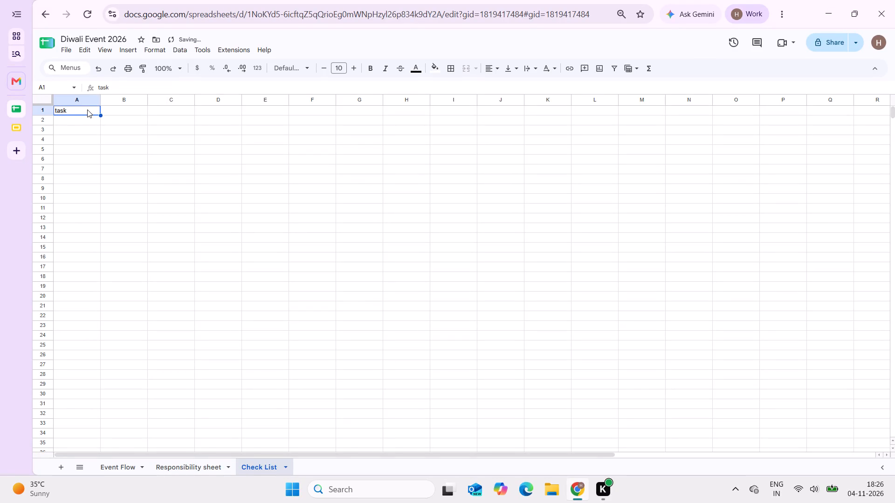
click(125, 114)
text(Assign to)
key(space)
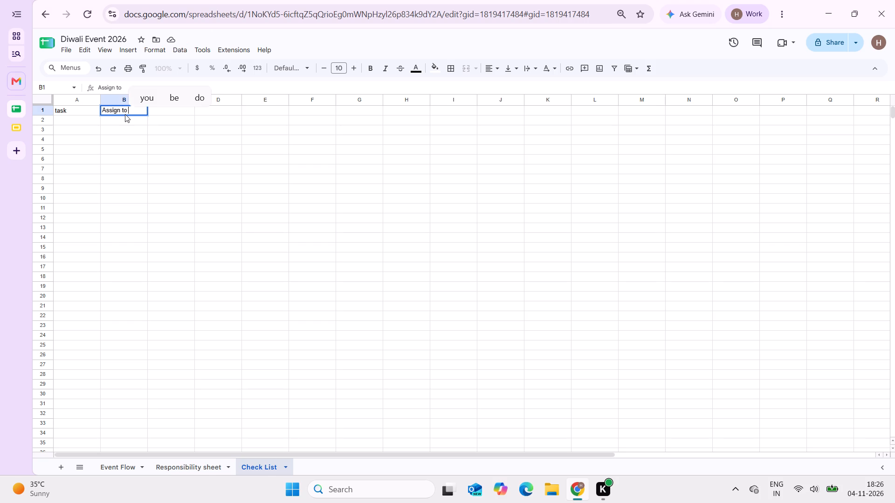
key(Right)
text(Status)
key(space)
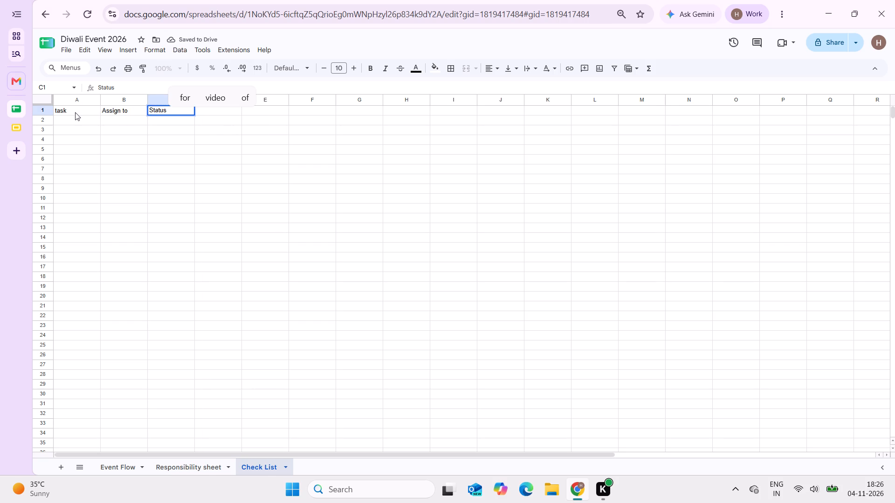
Format the header cells A1 to C1 as bold, centred text at font size 11.
drag(75, 112, 169, 113)
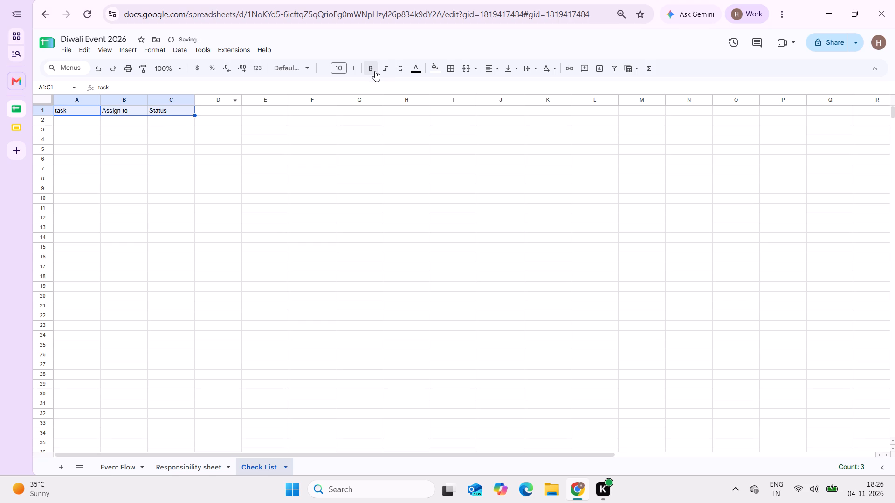
click(374, 71)
click(492, 68)
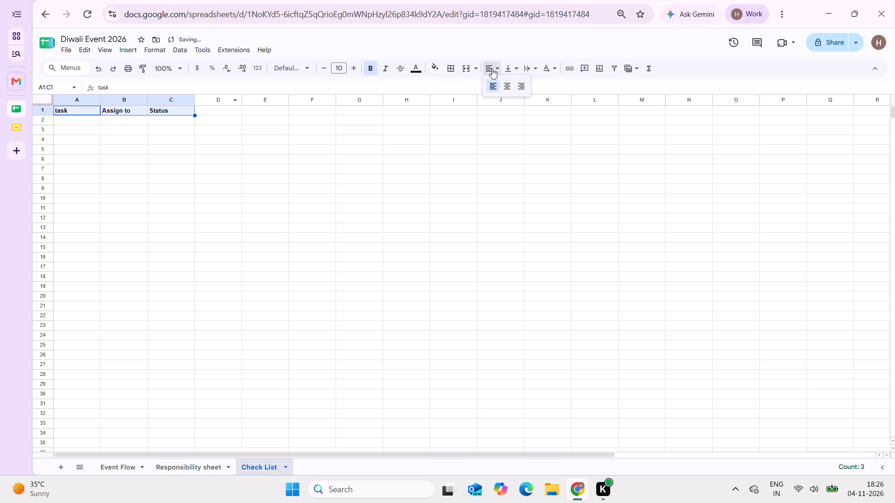
click(509, 82)
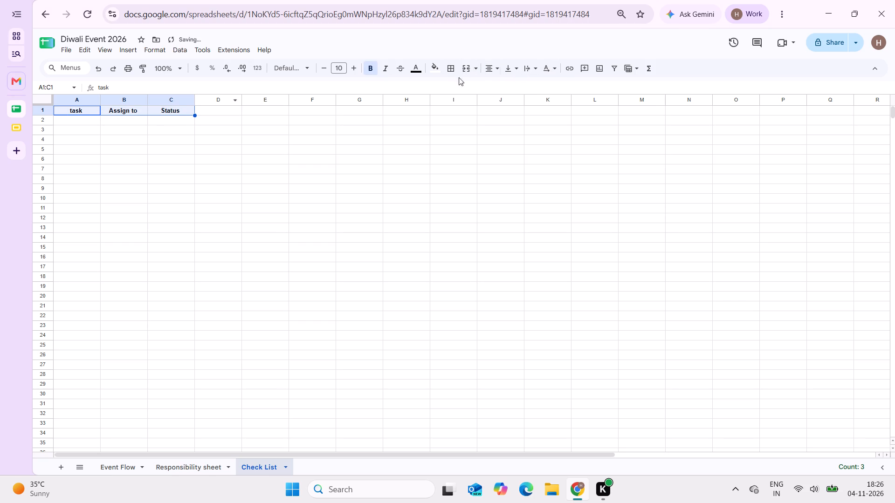
click(353, 68)
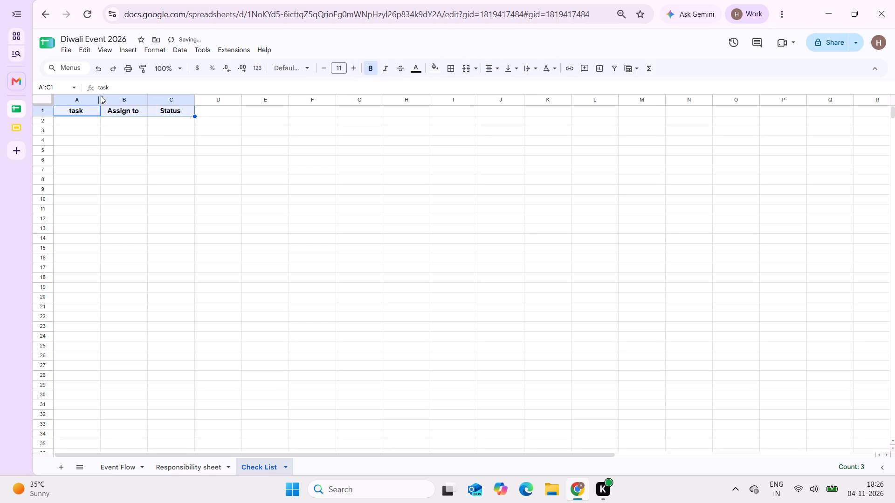
Widen the task, Assign to and Status columns, making the task column the widest.
drag(100, 97, 195, 103)
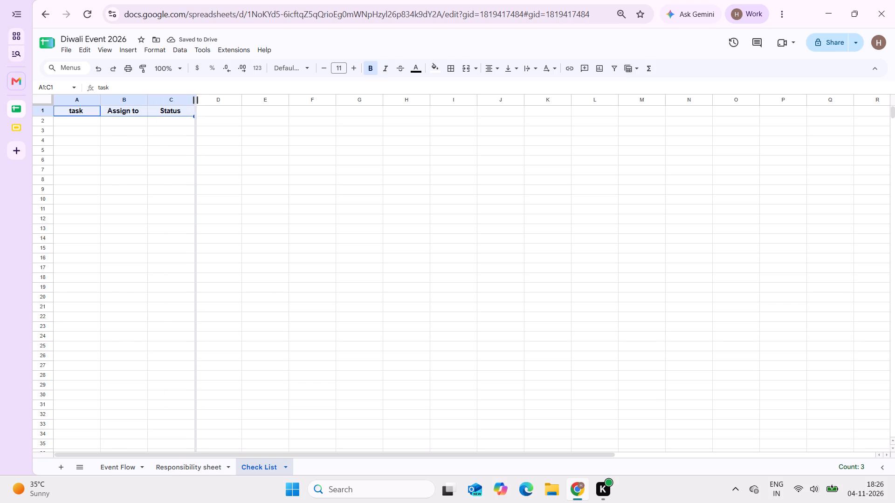
drag(195, 103, 163, 104)
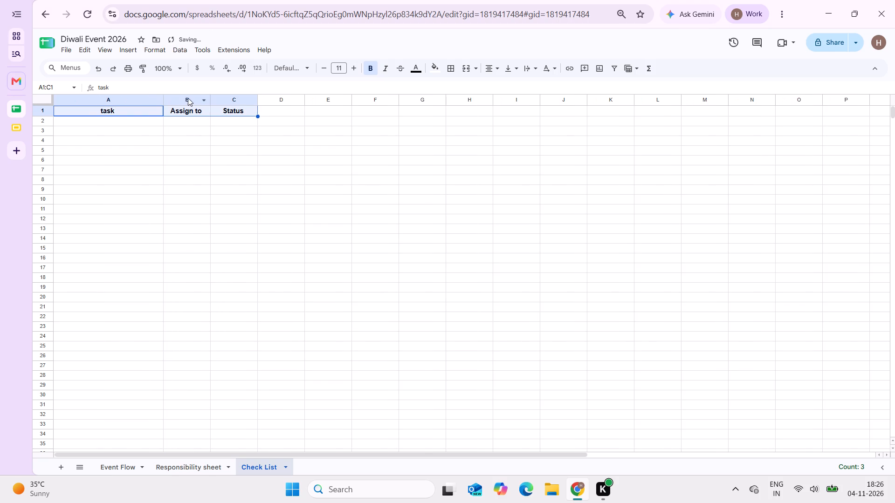
click(189, 98)
drag(210, 98, 241, 96)
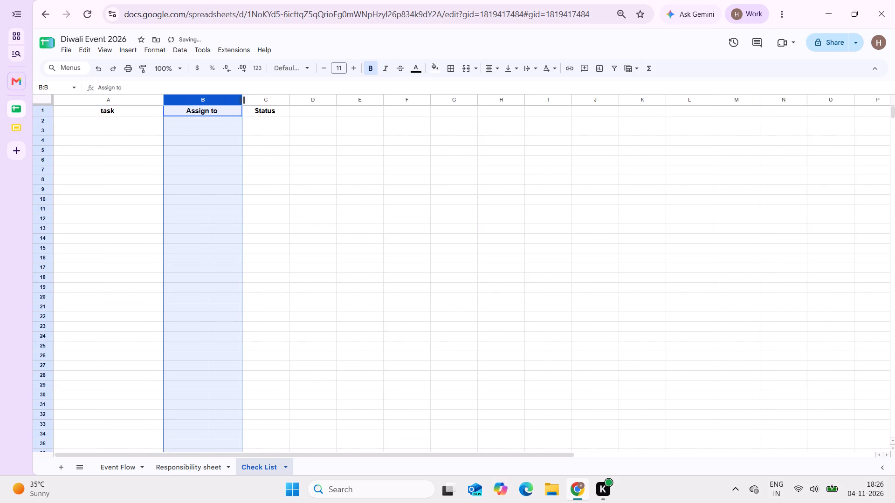
drag(273, 97, 288, 102)
drag(288, 102, 306, 102)
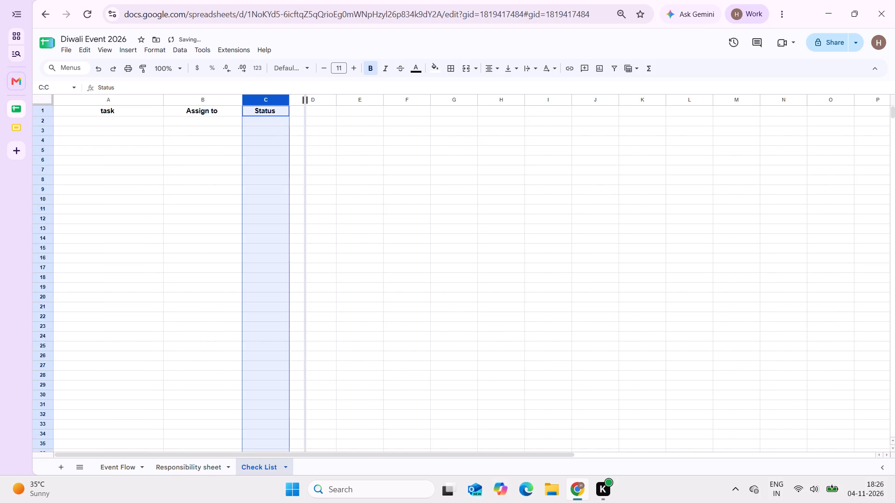
drag(306, 102, 308, 102)
Enter "Informing in Batch" as the first task in cell A2.
click(110, 126)
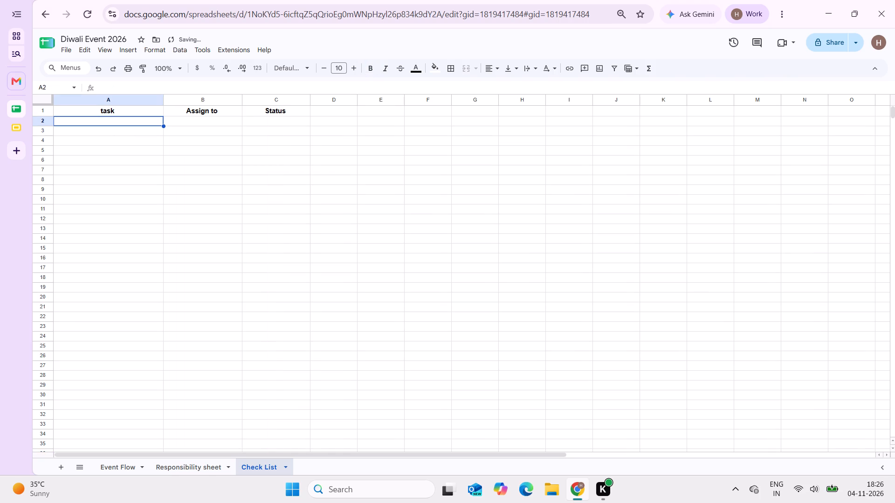
text(Informi)
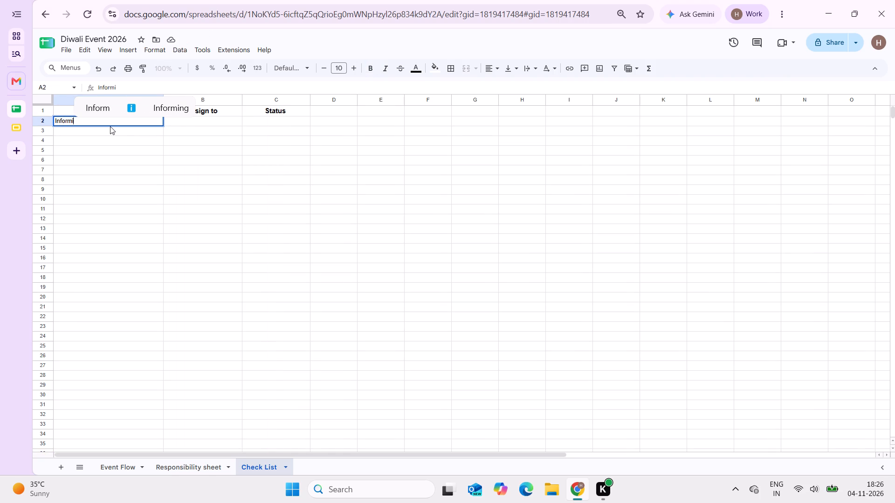
click(162, 109)
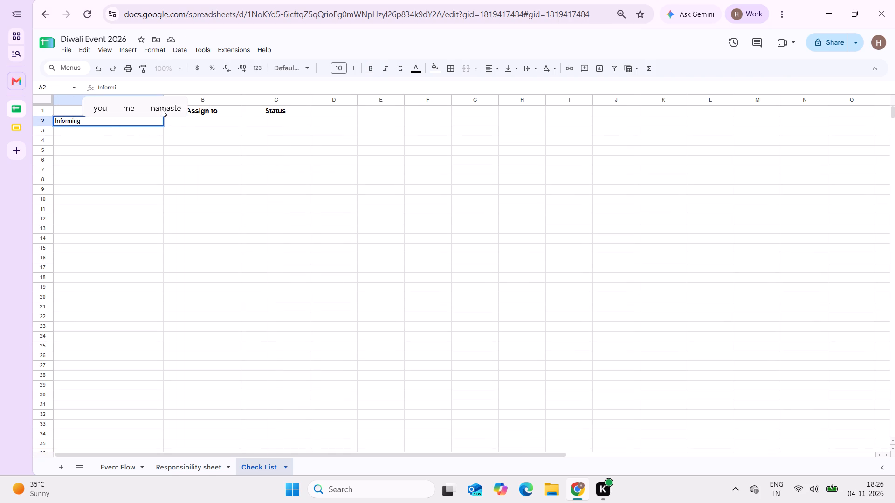
text(in)
key(space)
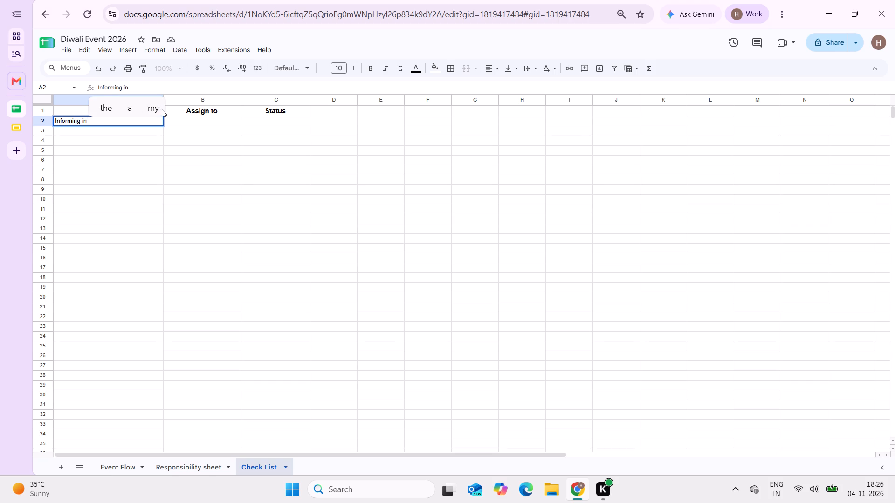
text(Batch)
key(space)
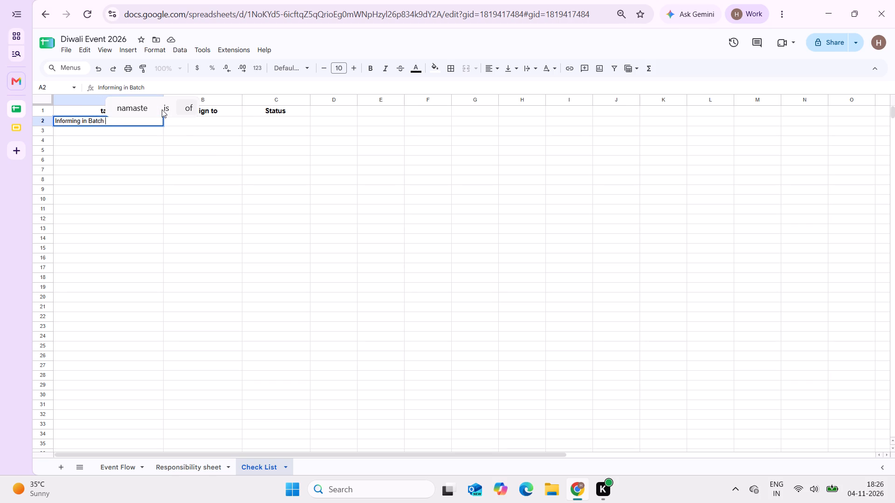
Assign the Informing in Batch task to "Himali & sonali" in cell B2.
click(197, 131)
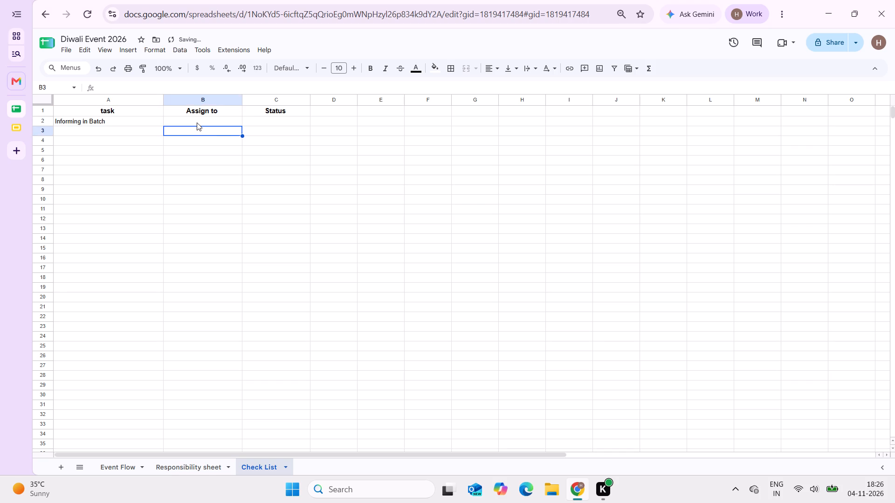
click(197, 121)
text(Himali)
key(space)
text(&)
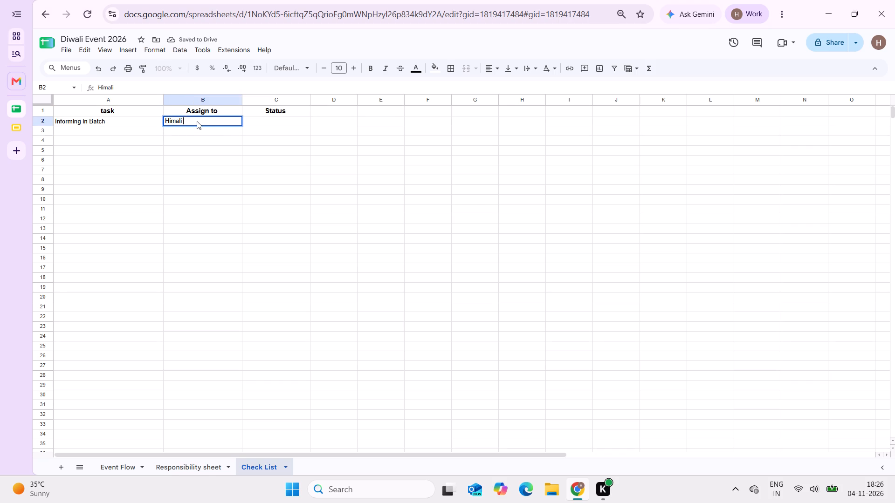
key(space)
text(sonali)
key(space)
click(82, 136)
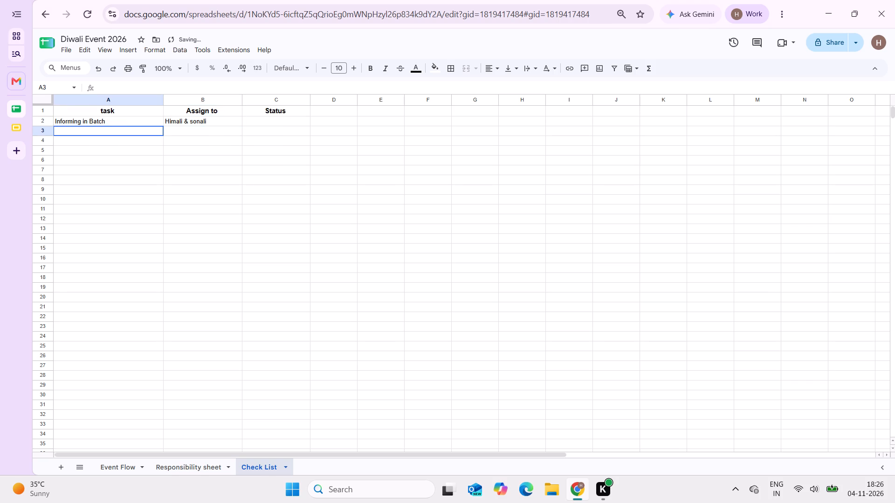
Enter the status "Done by himali in Batches ," for the Informing in Batch task in cell C2.
click(259, 126)
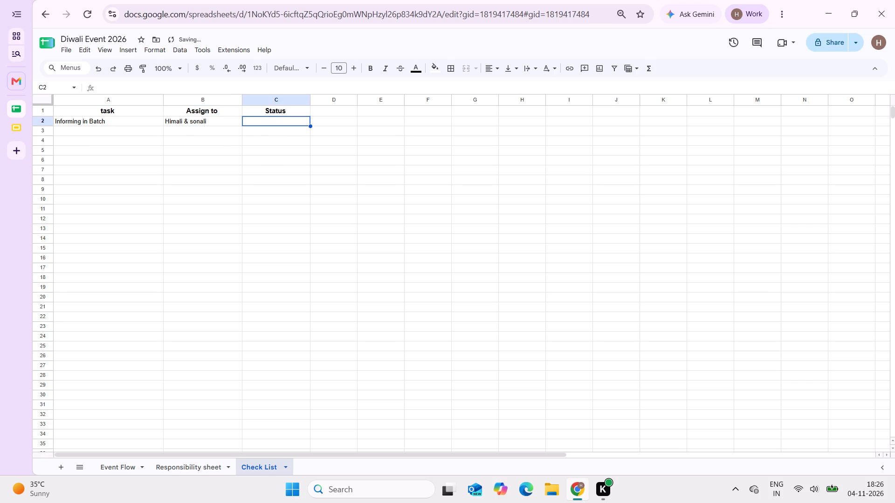
text(Done by himali)
key(space)
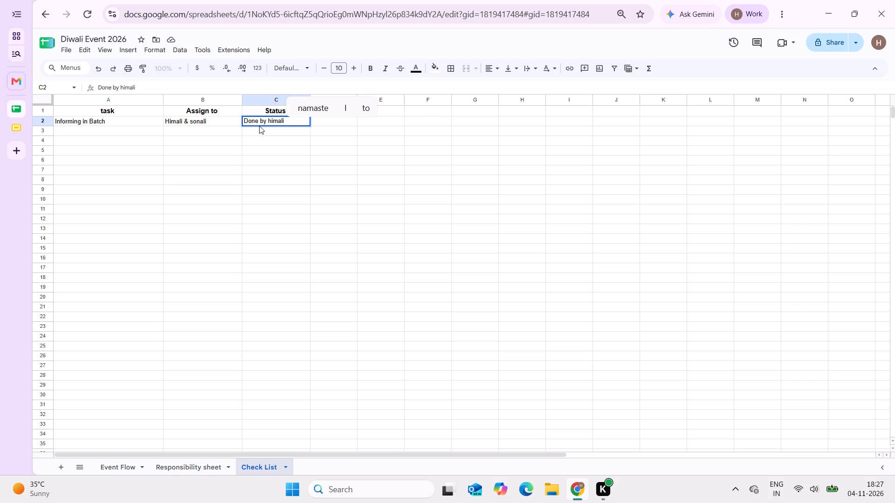
key(shift+i)
key(BackSpace)
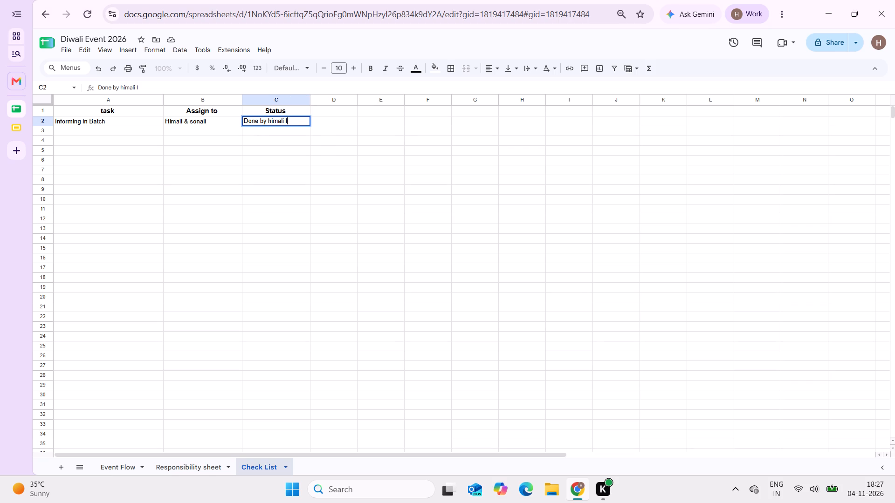
text(in)
key(space)
text(Batches)
key(space)
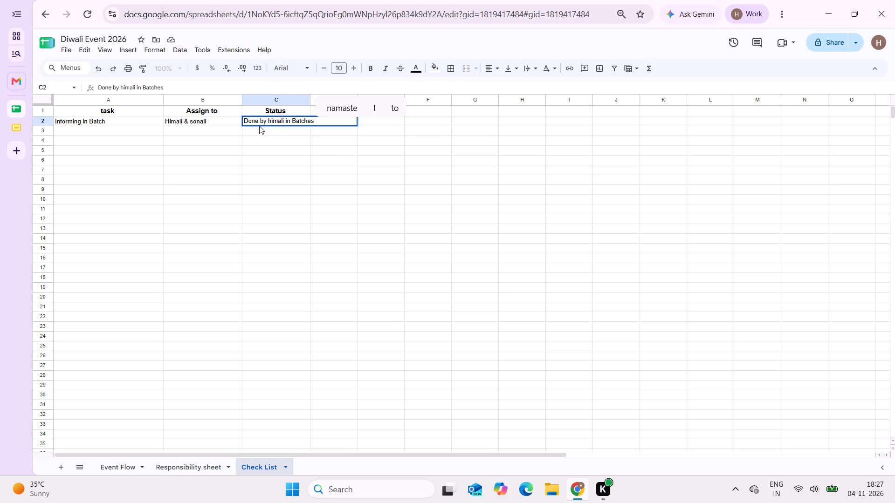
text(,)
key(space)
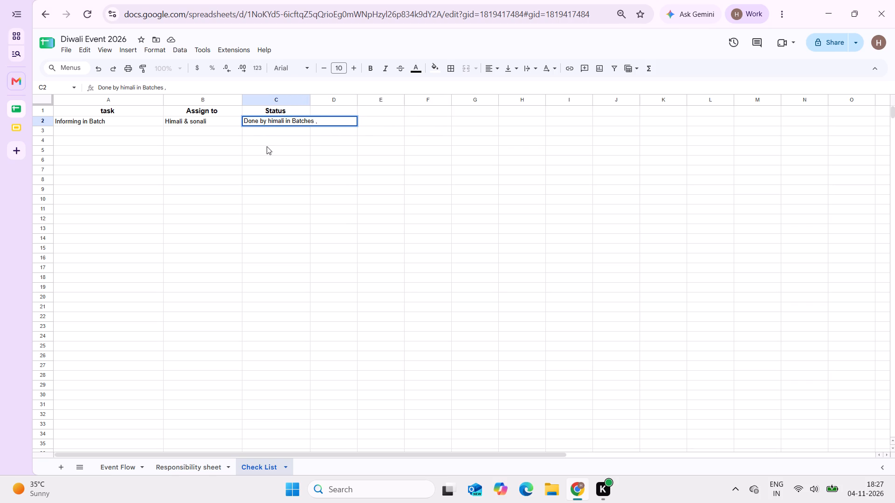
click(267, 146)
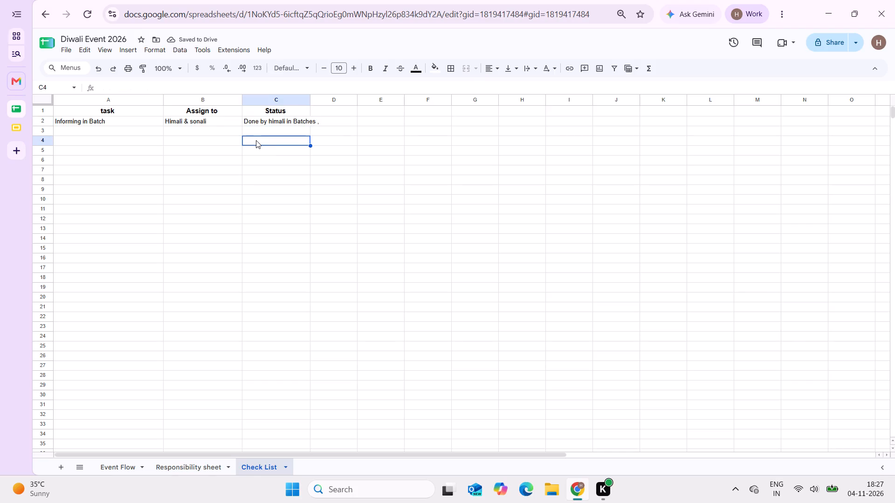
click(371, 119)
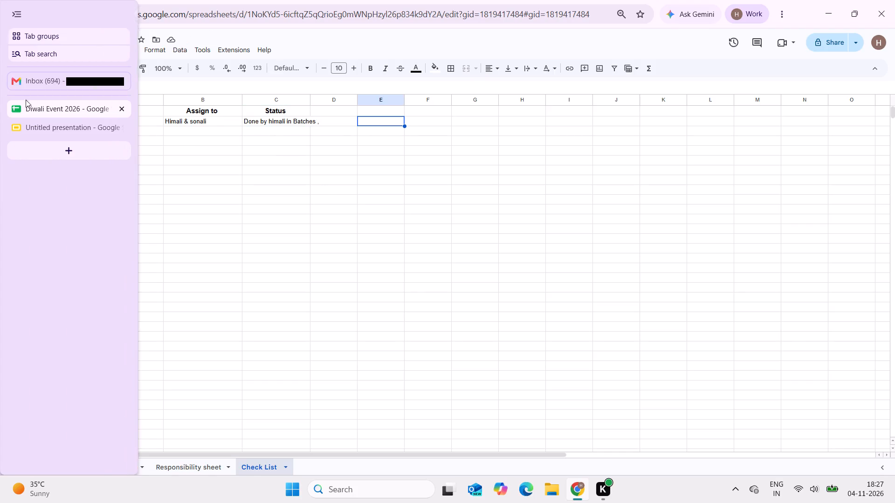
Search Google in a new browser tab for "mark your remark here steker" and browse the image results.
click(36, 156)
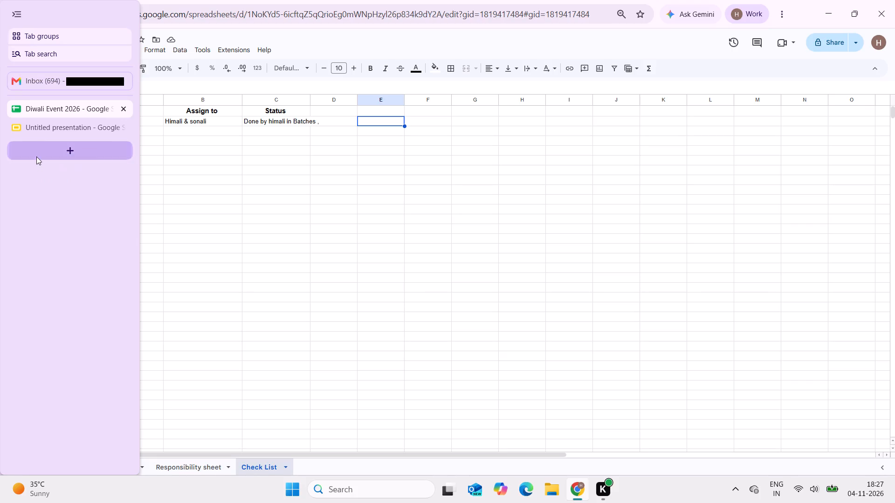
click(301, 189)
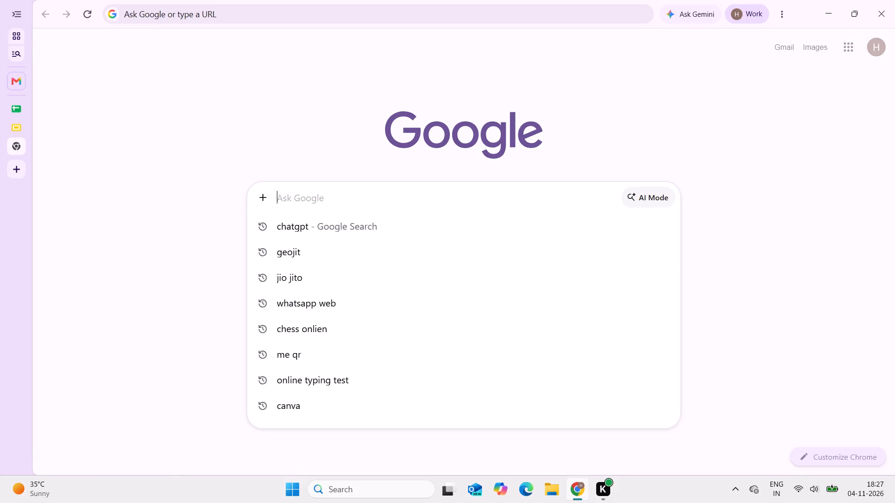
text(mark your remark here ste)
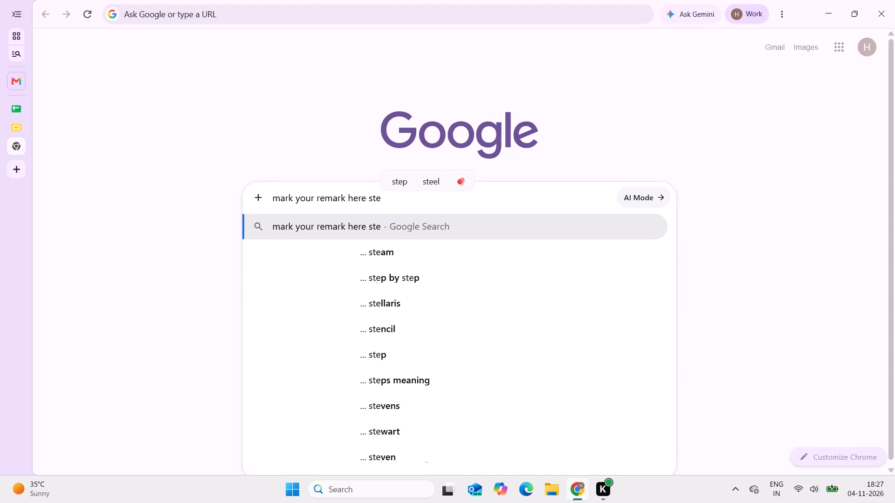
text(ker)
key(Return)
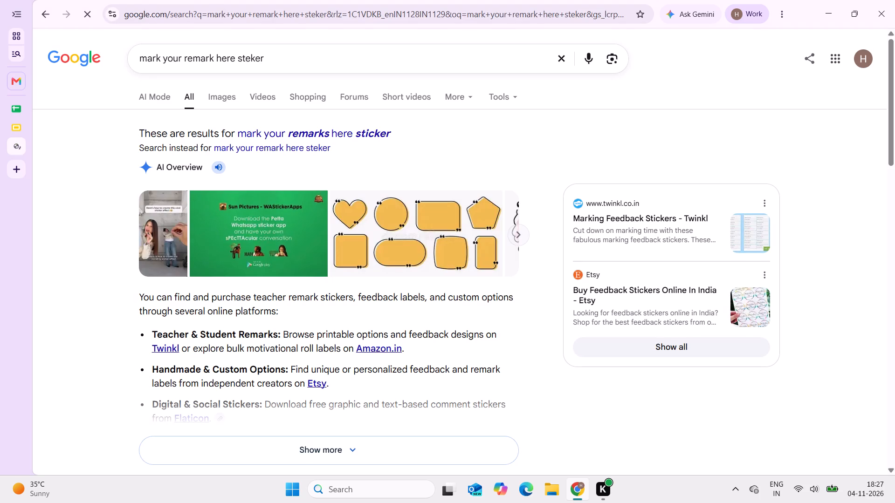
click(220, 97)
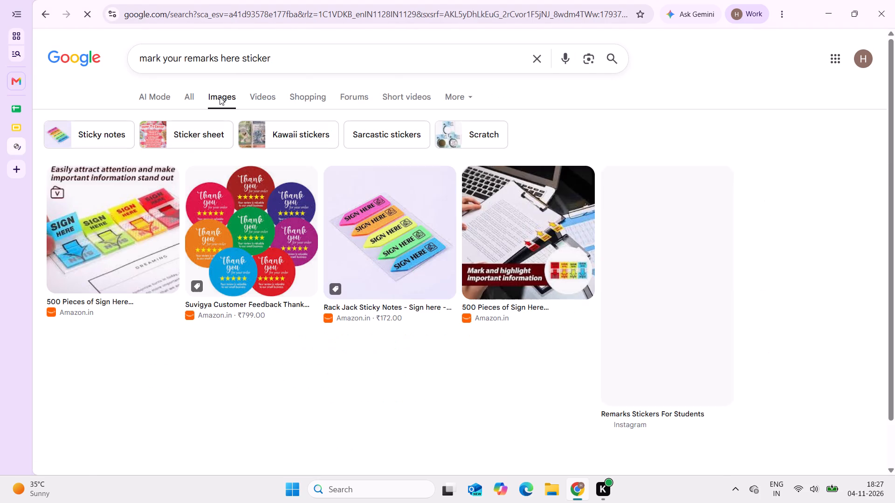
scroll(376, 272, down, 1)
scroll(376, 272, up, 2)
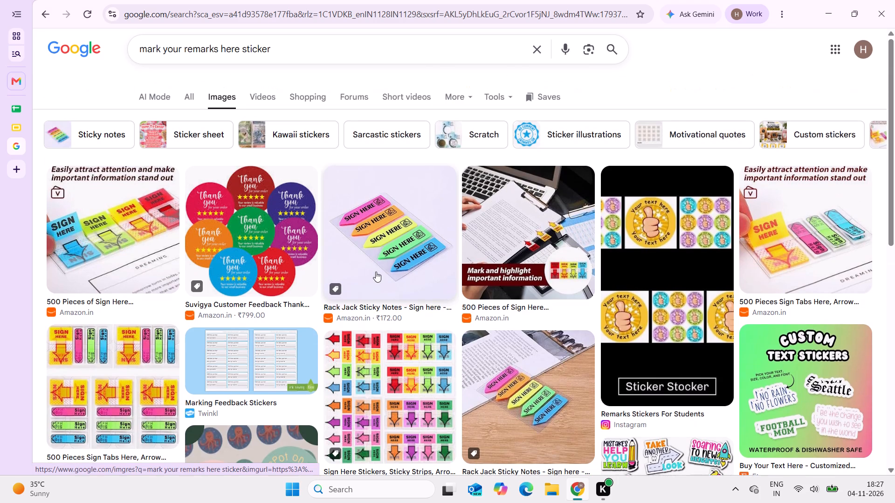
scroll(376, 272, up, 1)
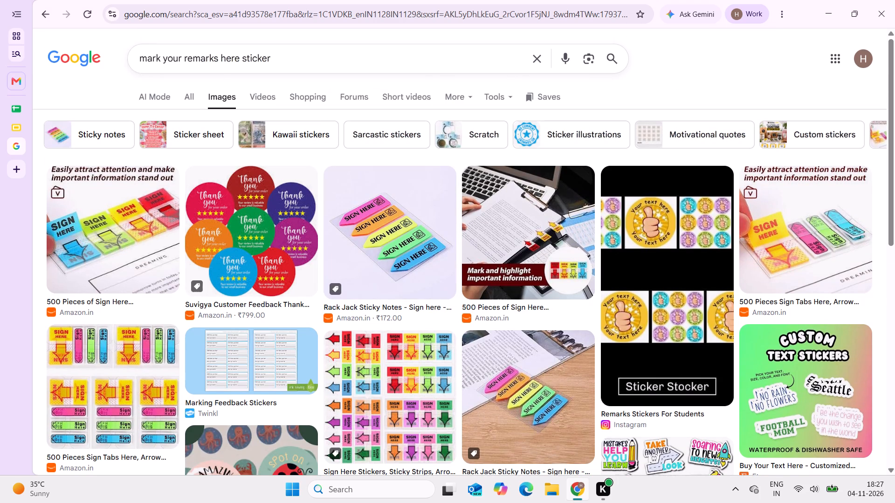
Refine the Google image search to "mark your remarks here bunny sticker".
click(243, 59)
text(bunn)
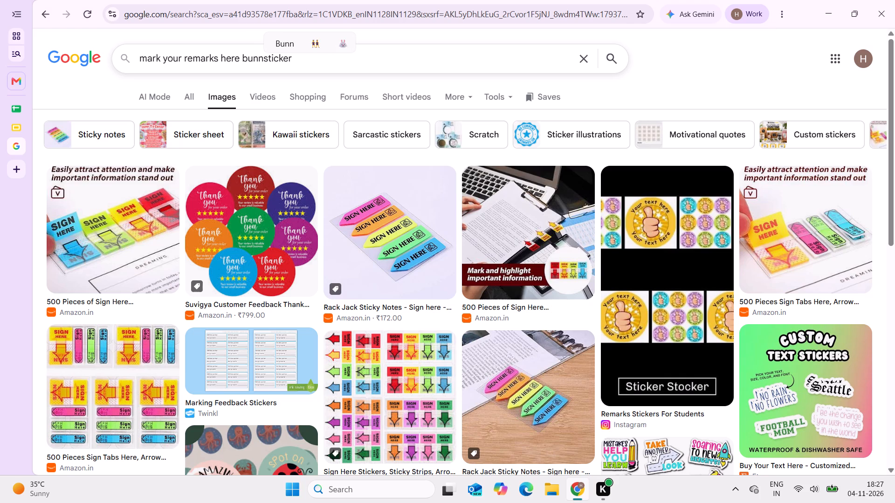
text(y)
key(space)
key(Return)
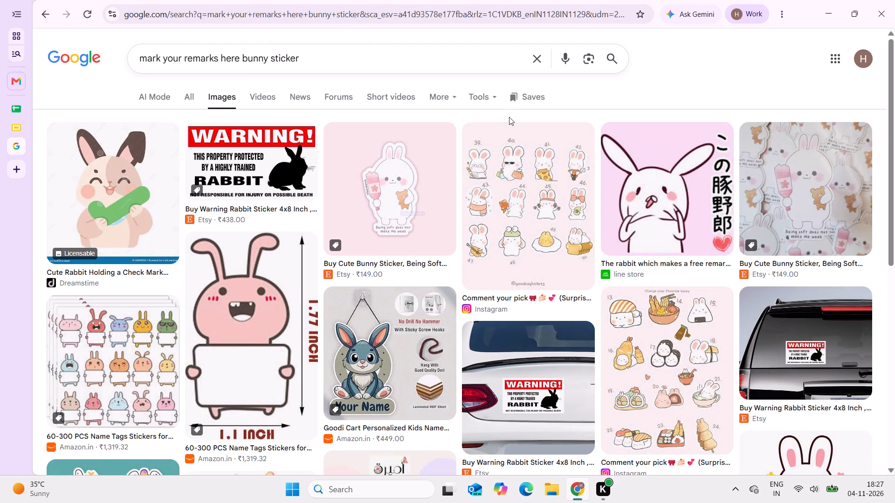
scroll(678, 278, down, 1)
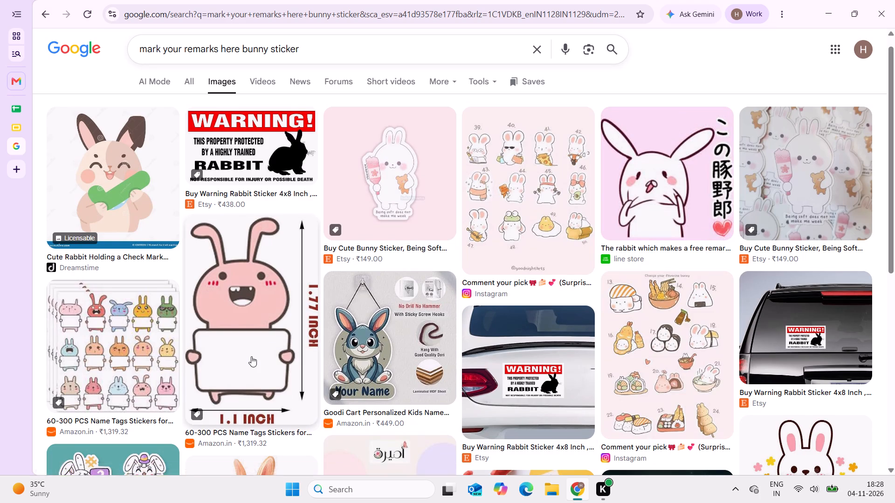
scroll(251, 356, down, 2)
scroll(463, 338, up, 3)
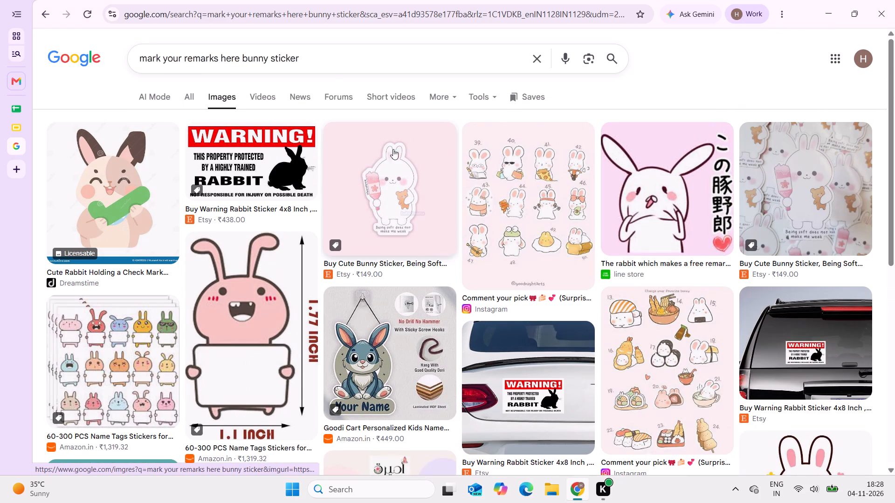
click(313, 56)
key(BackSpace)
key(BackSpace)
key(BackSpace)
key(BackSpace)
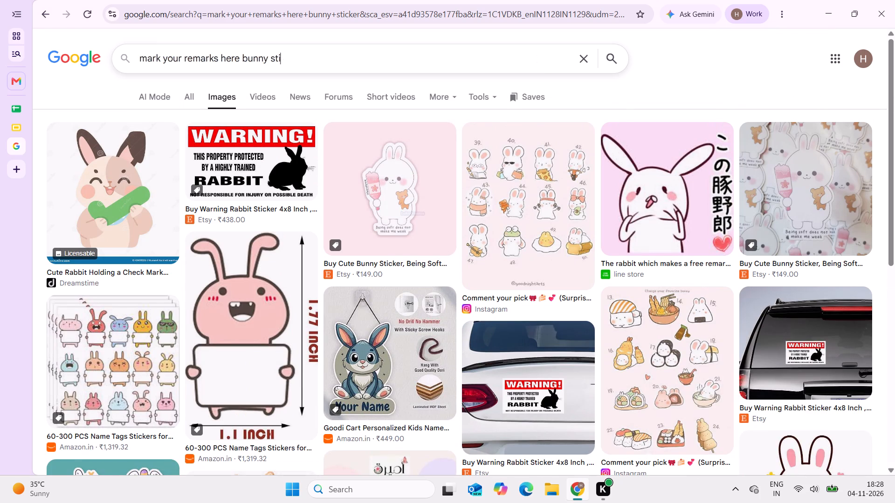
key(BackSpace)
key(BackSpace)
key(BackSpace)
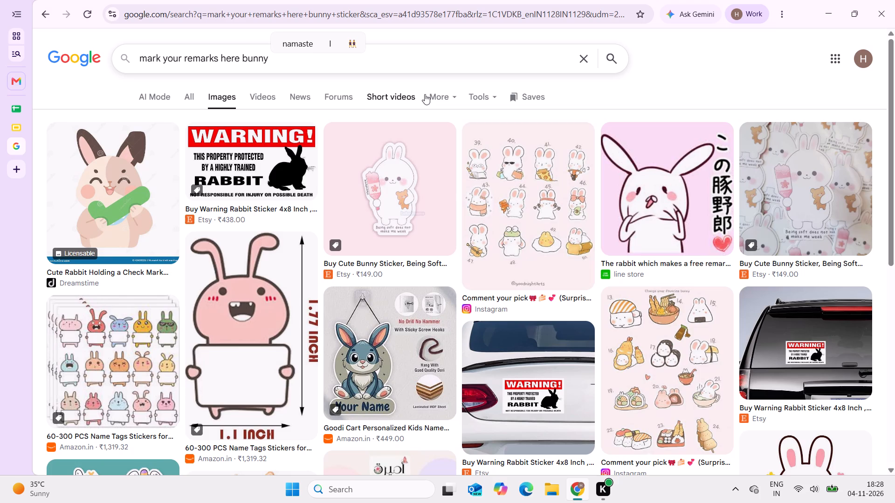
Copy the "Forced To Work Bunny Sticker" image by Inksane Prints, found among the images related to Instagram's numbered bunny drawings.
click(553, 221)
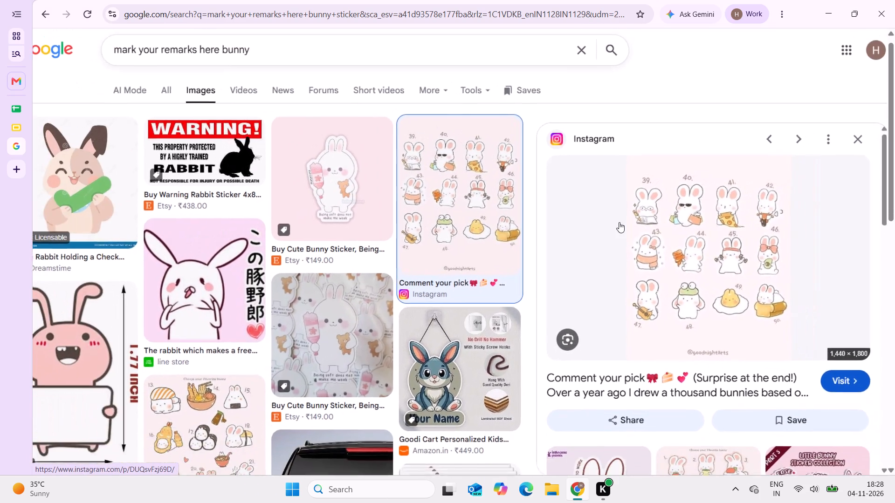
scroll(641, 237, down, 1)
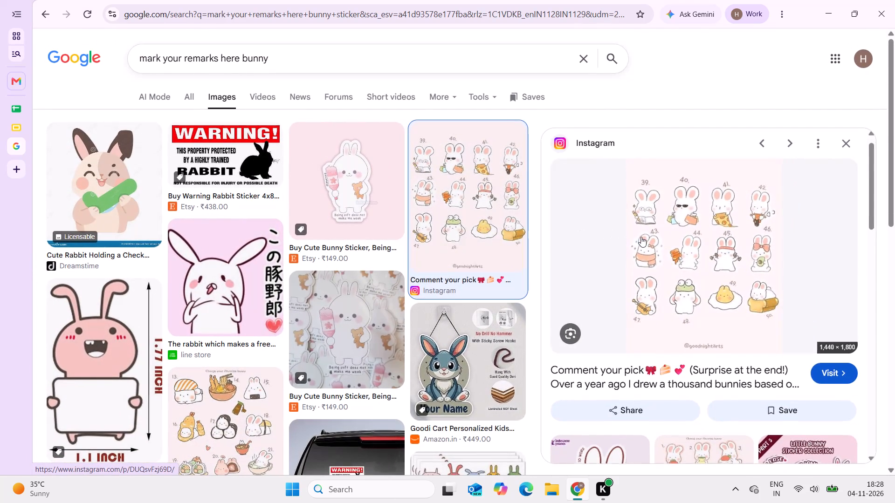
scroll(641, 237, down, 3)
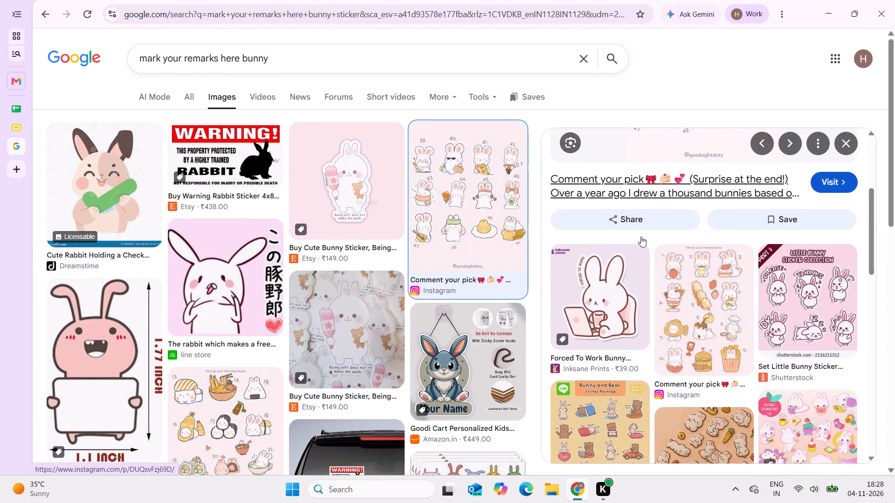
scroll(641, 237, down, 3)
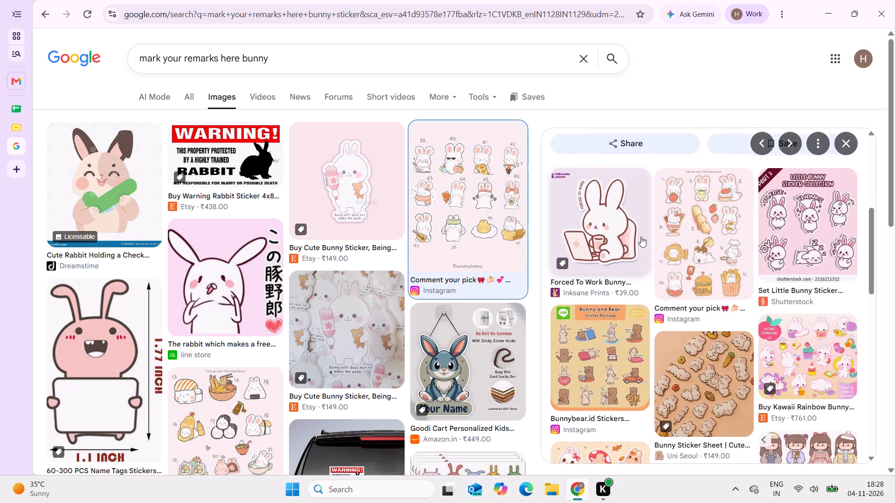
scroll(641, 237, down, 1)
click(599, 231)
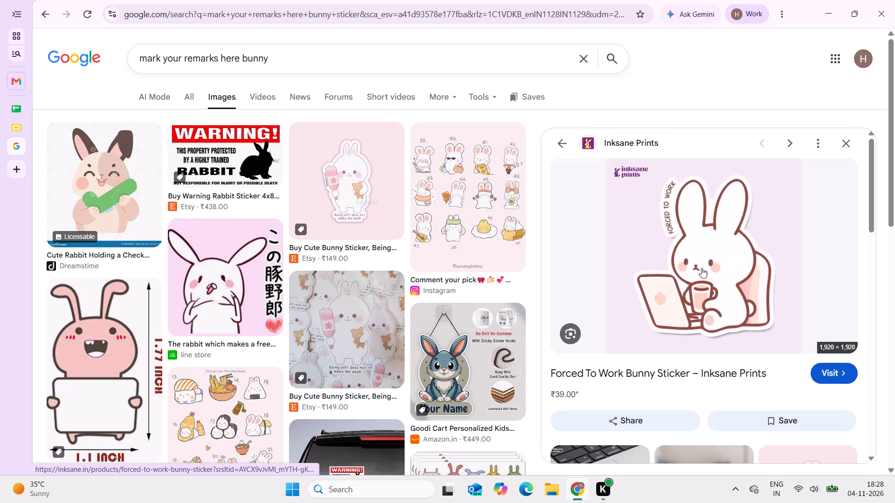
right_click(702, 268)
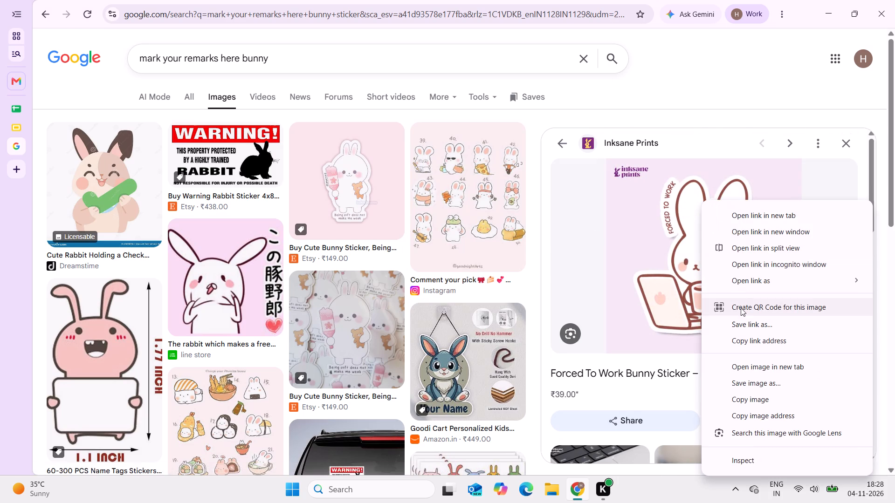
click(772, 403)
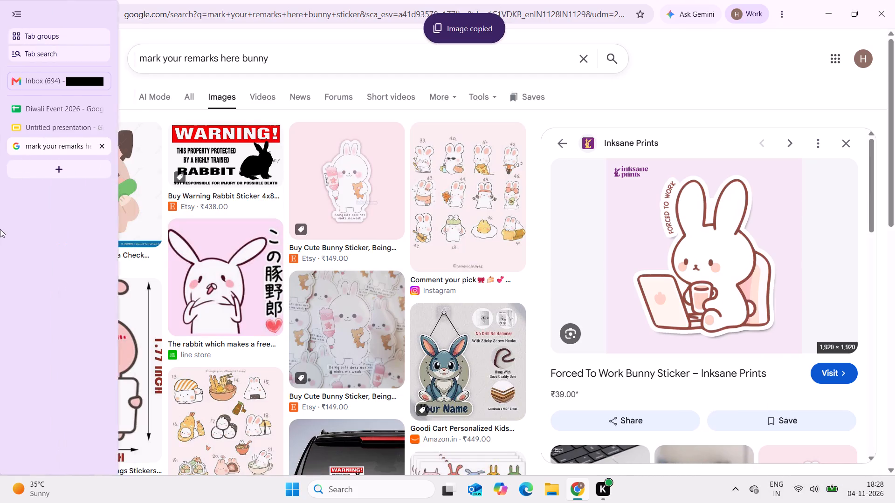
Return to the Diwali Event 2026 spreadsheet and select cell E2 on the Check List sheet.
click(53, 110)
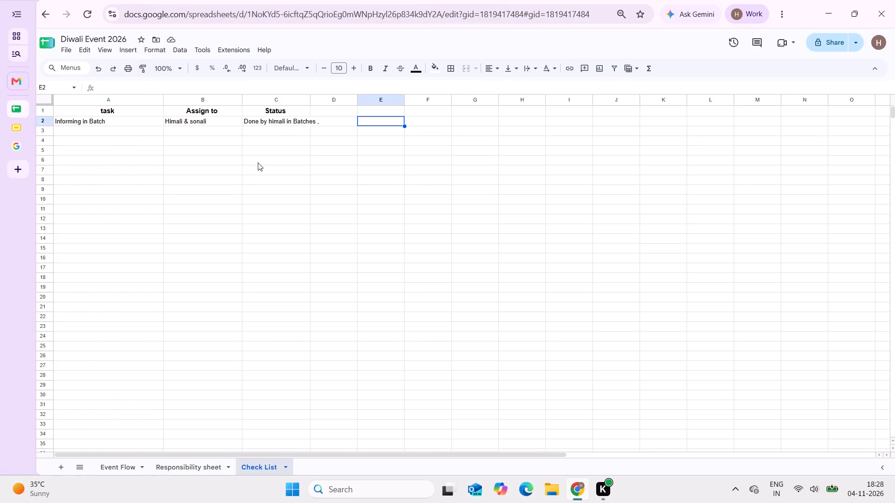
click(258, 163)
click(381, 117)
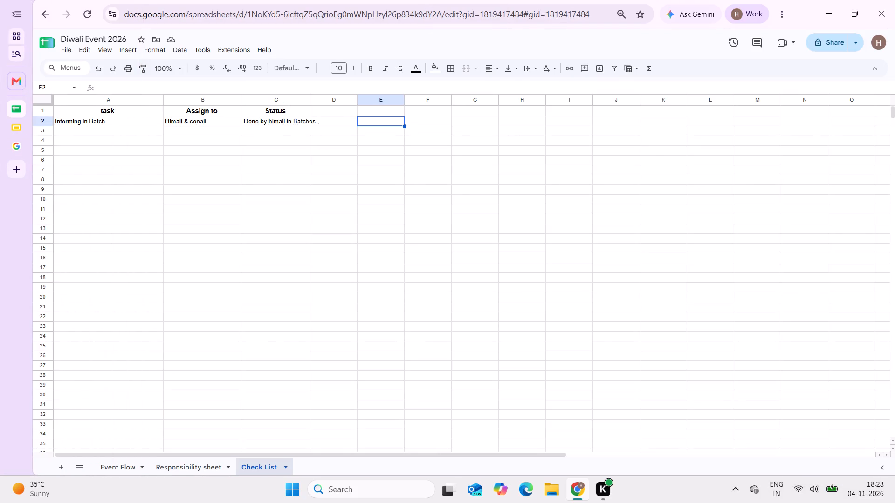
Paste the copied "Forced to work" bunny sticker image at cell E2 of the Check List sheet.
key(ctrl+v)
click(379, 182)
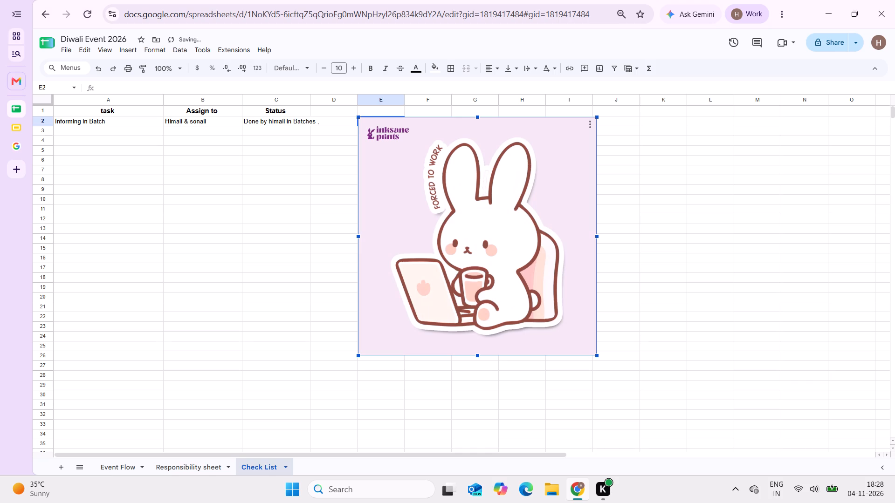
double_click(432, 201)
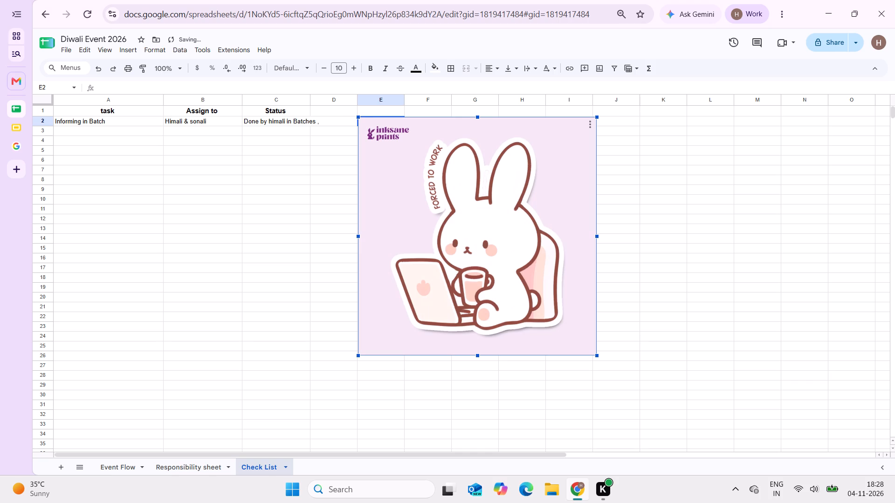
triple_click(464, 240)
click(464, 240)
Shrink the bunny image proportionally and place it over columns E and F, from row 1 to about row 7.
drag(358, 354, 519, 198)
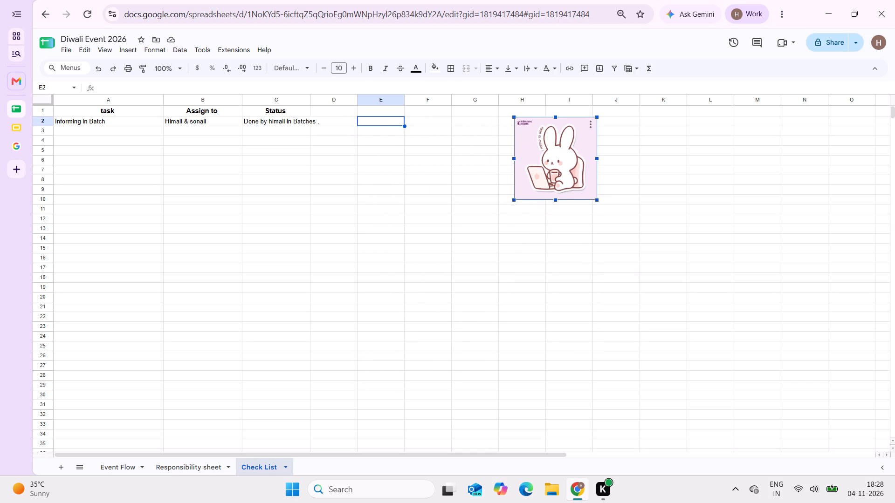
drag(519, 198, 531, 181)
drag(565, 151, 475, 156)
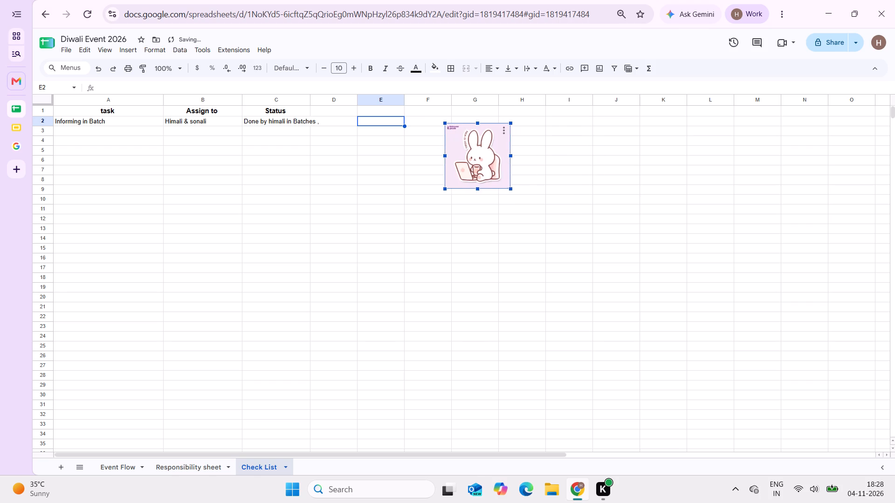
drag(475, 156, 393, 146)
click(407, 215)
click(436, 147)
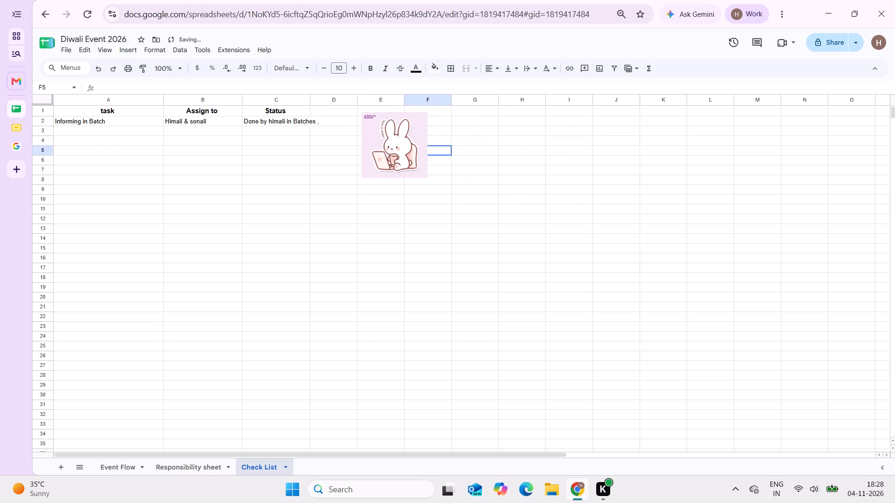
click(405, 232)
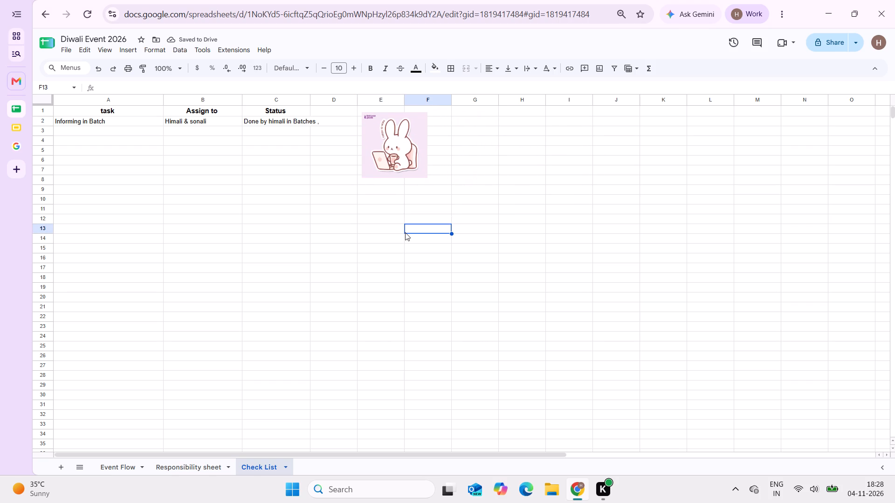
Start sharing the Diwali Event 2026 spreadsheet and add six colleagues from the suggested contacts with Editor access.
click(826, 36)
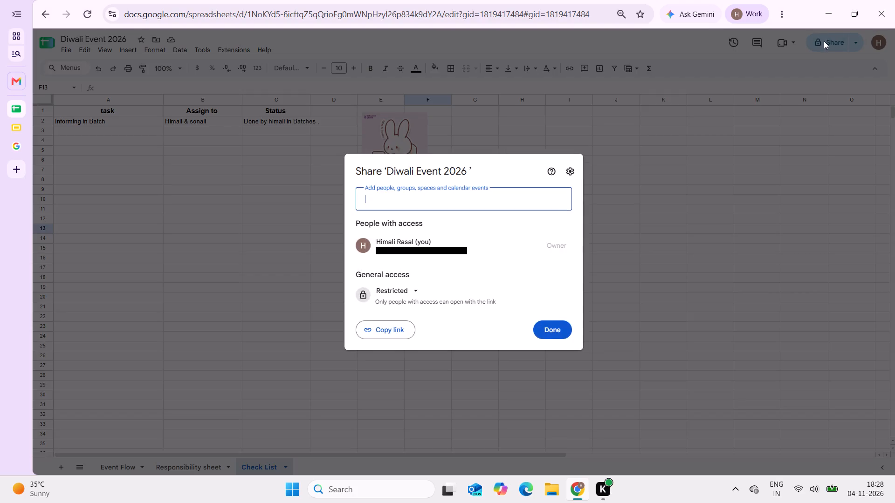
click(457, 204)
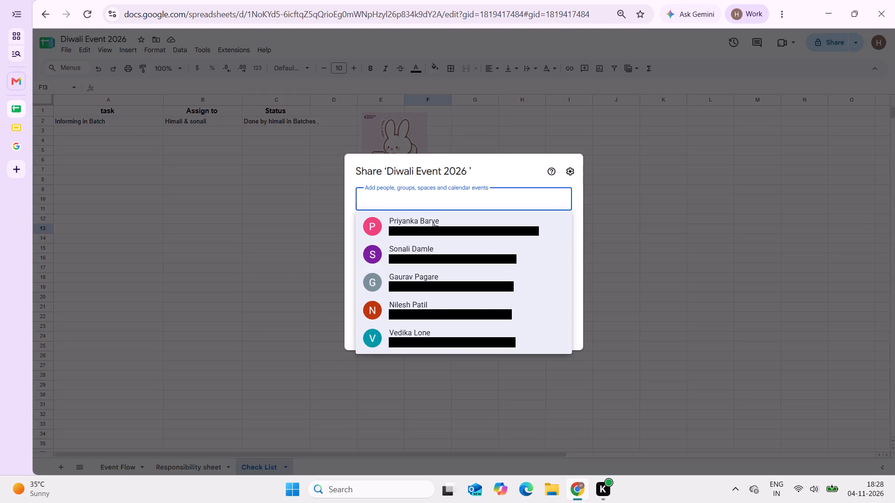
click(425, 227)
click(468, 208)
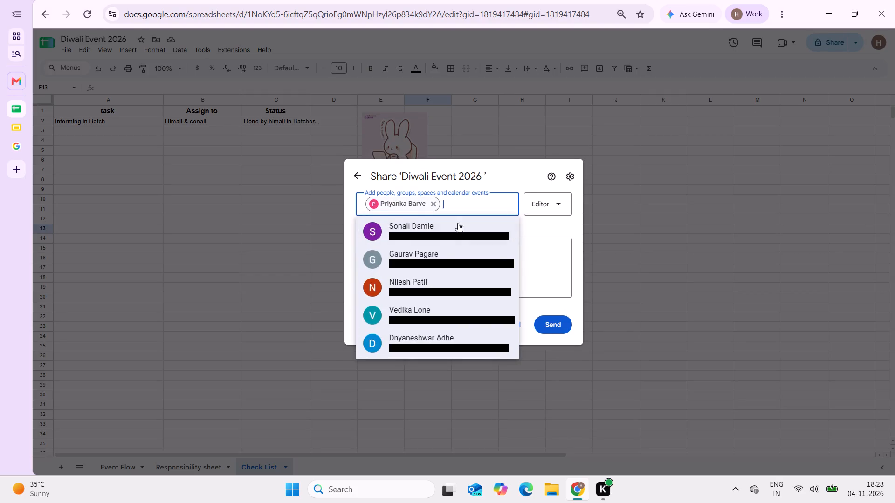
click(442, 234)
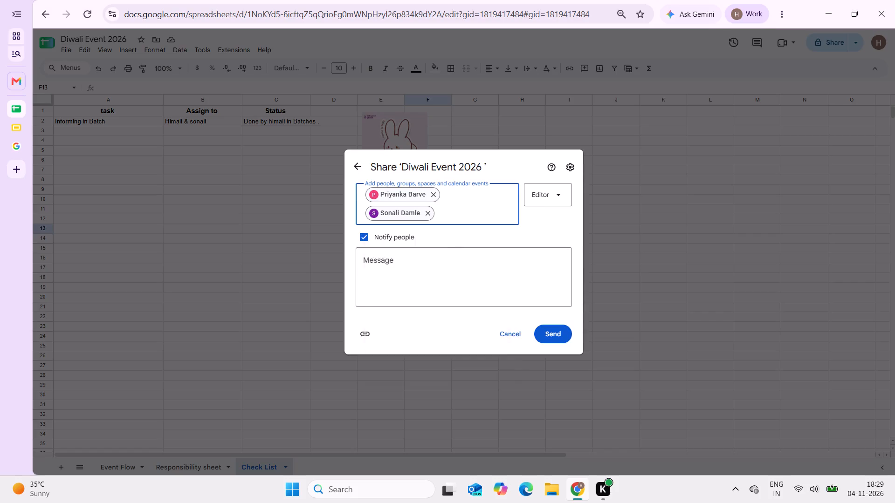
click(451, 213)
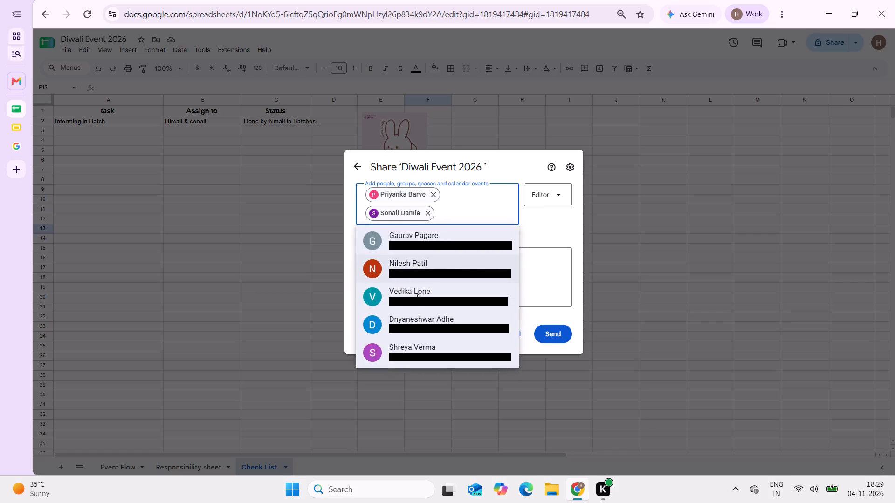
click(423, 294)
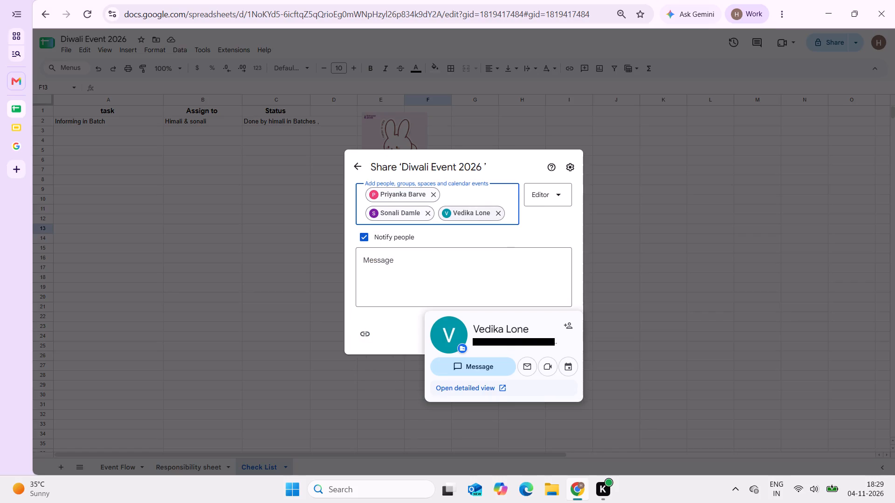
click(505, 195)
click(434, 301)
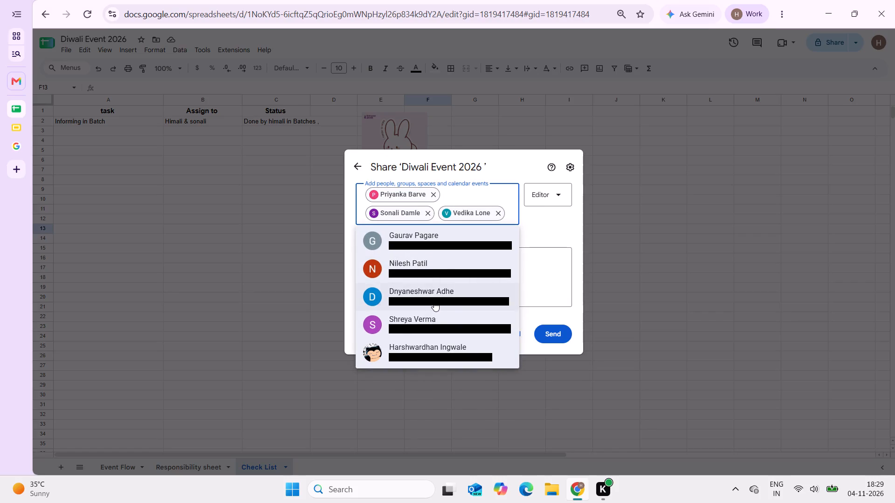
click(474, 219)
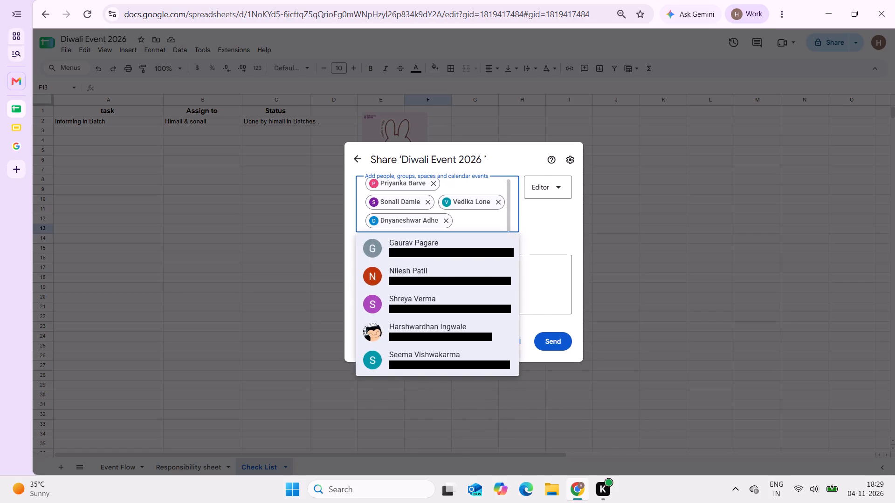
click(443, 244)
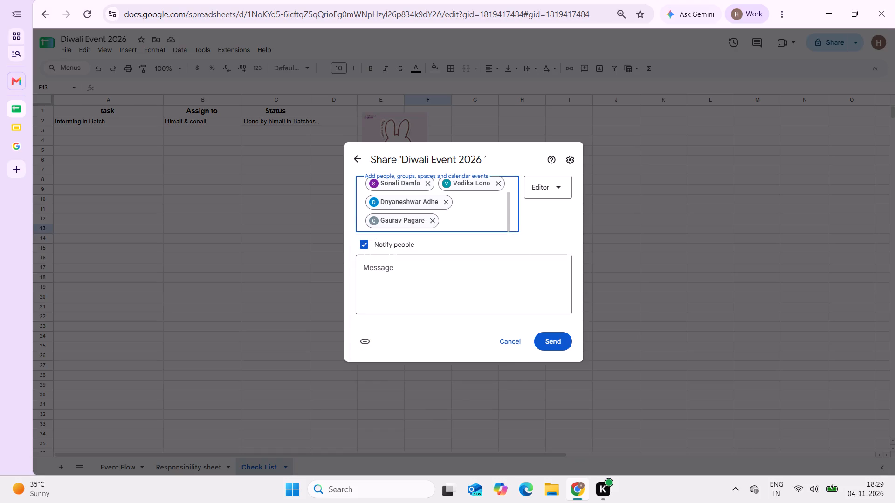
click(453, 219)
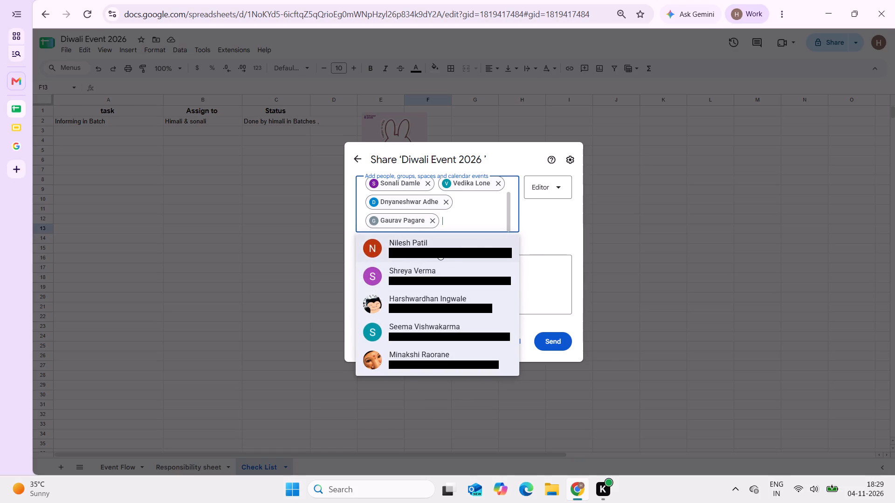
click(439, 249)
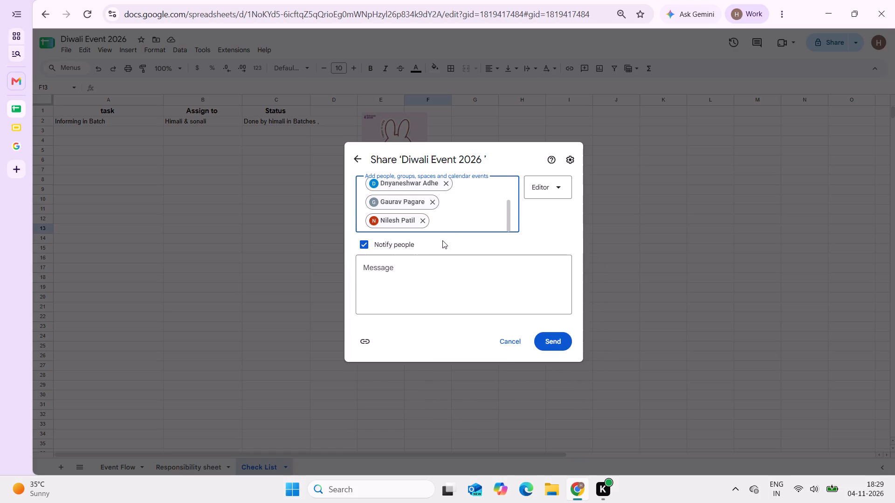
Look up a seventh colleague with "ap" and add the matching contact to the share recipients.
click(454, 220)
scroll(436, 296, down, 1)
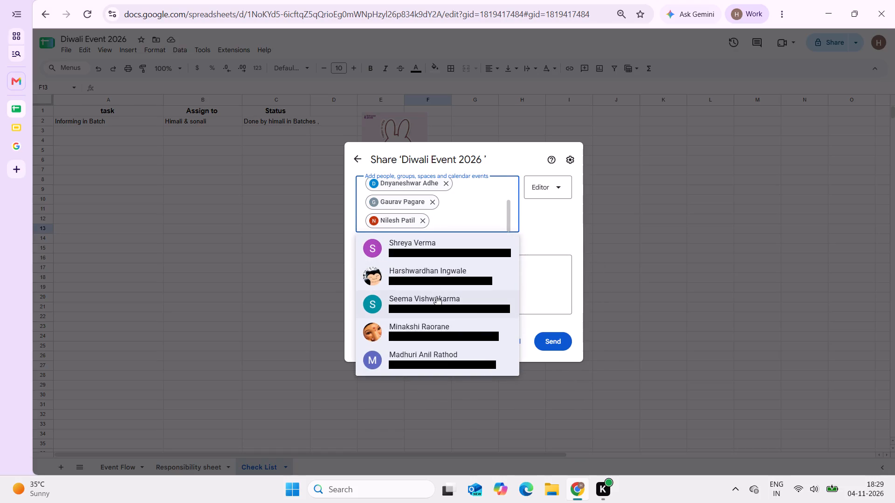
scroll(436, 296, down, 1)
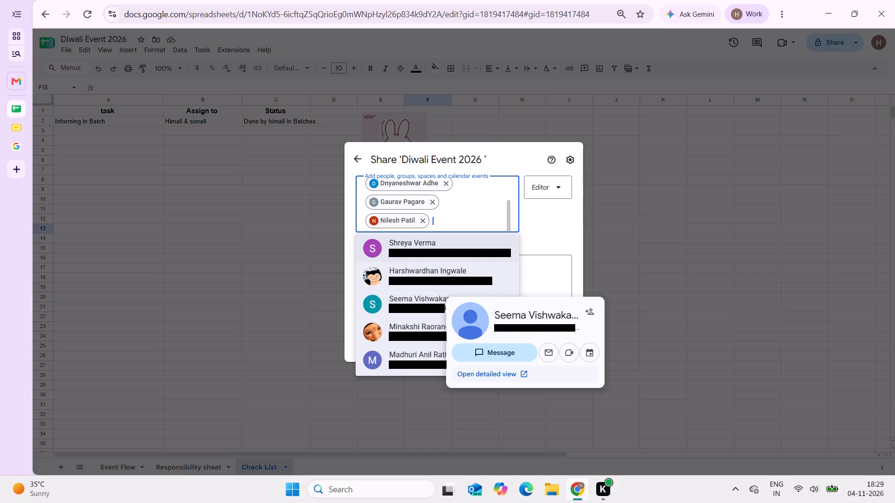
text(ap)
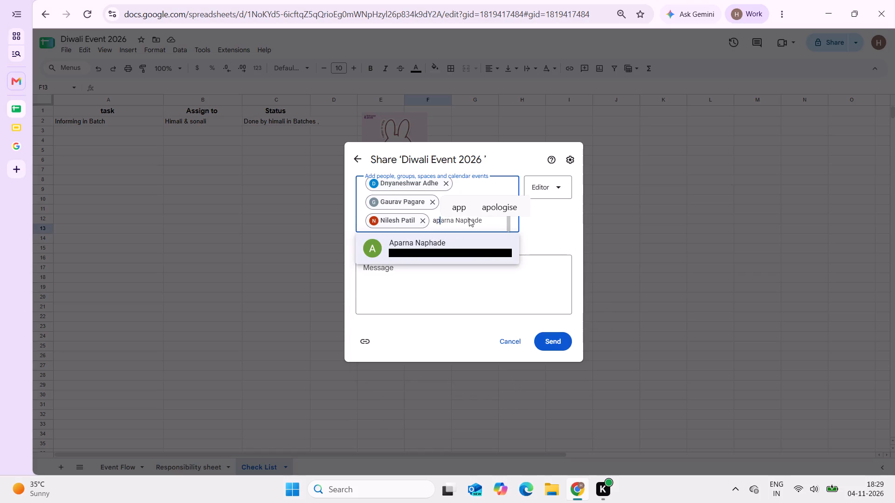
click(442, 245)
Check the full recipient list and send the sharing invitation with Editor access and people notified.
scroll(478, 201, up, 2)
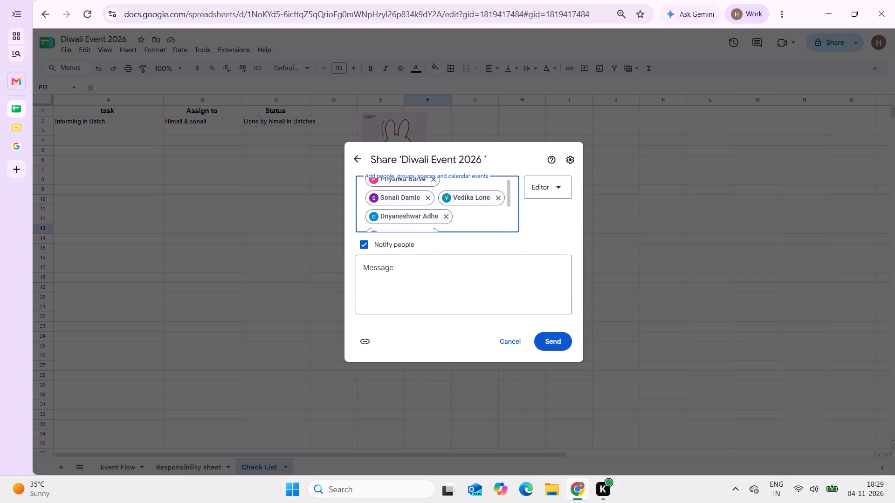
scroll(478, 201, up, 1)
scroll(450, 186, down, 1)
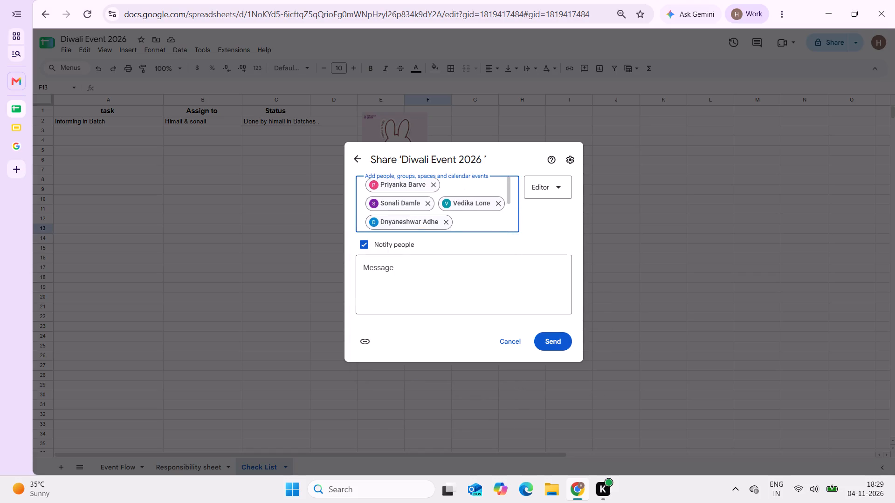
scroll(450, 186, down, 3)
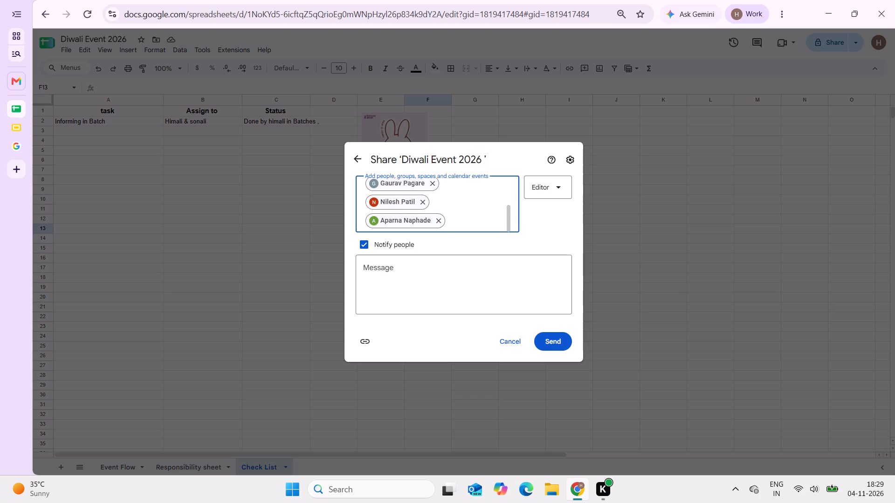
scroll(450, 186, up, 3)
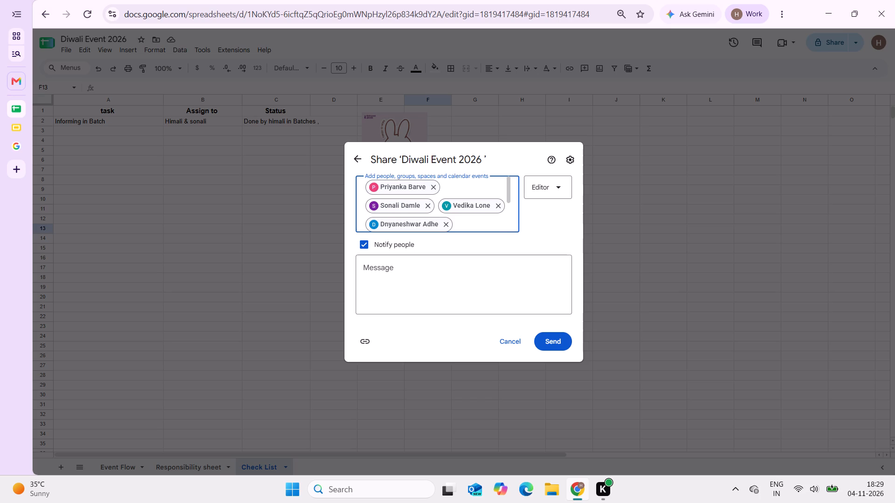
scroll(457, 221, down, 2)
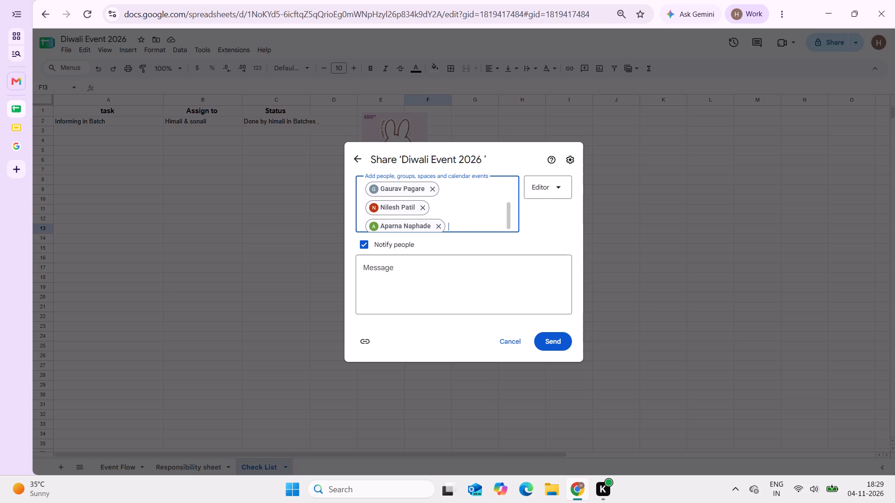
scroll(457, 221, down, 1)
scroll(445, 201, up, 1)
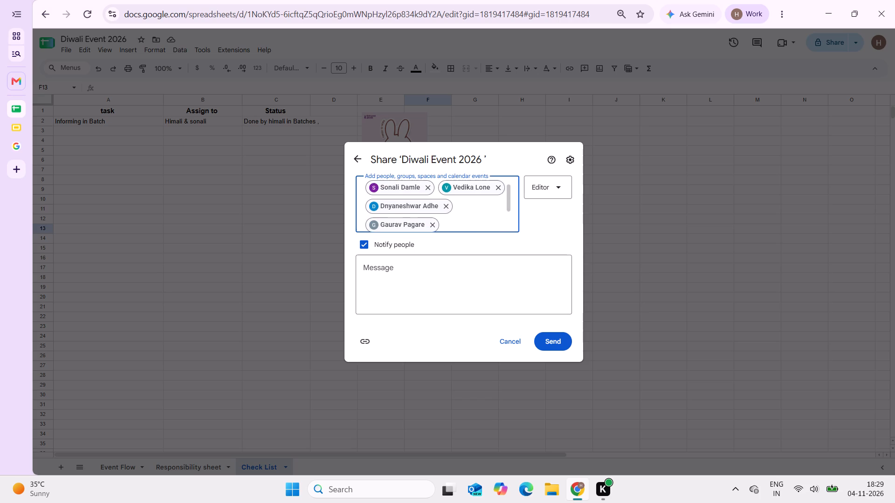
scroll(445, 201, up, 3)
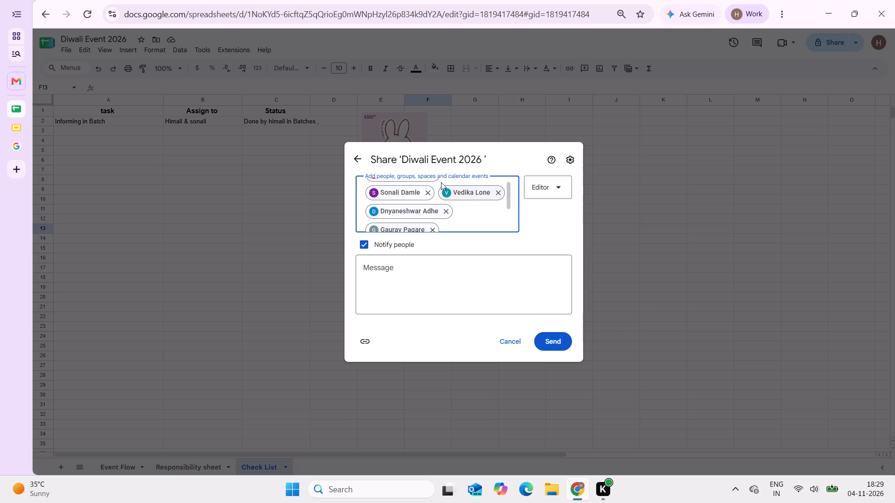
scroll(438, 193, up, 3)
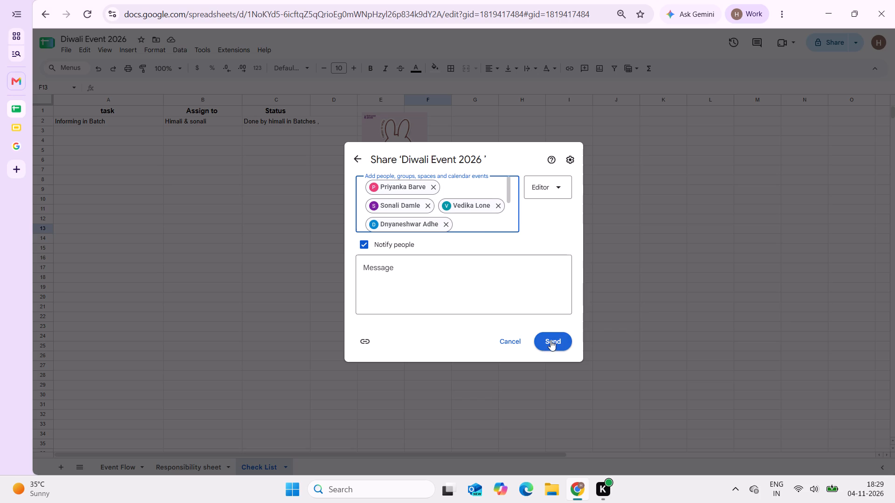
click(551, 340)
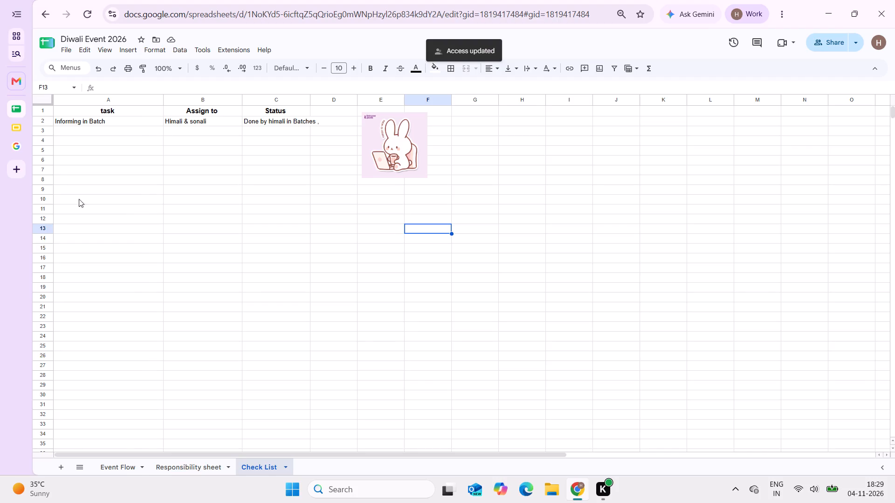
Close the Untitled presentation browser tab and return to the Diwali Event 2026 spreadsheet.
click(19, 134)
scroll(339, 228, up, 3)
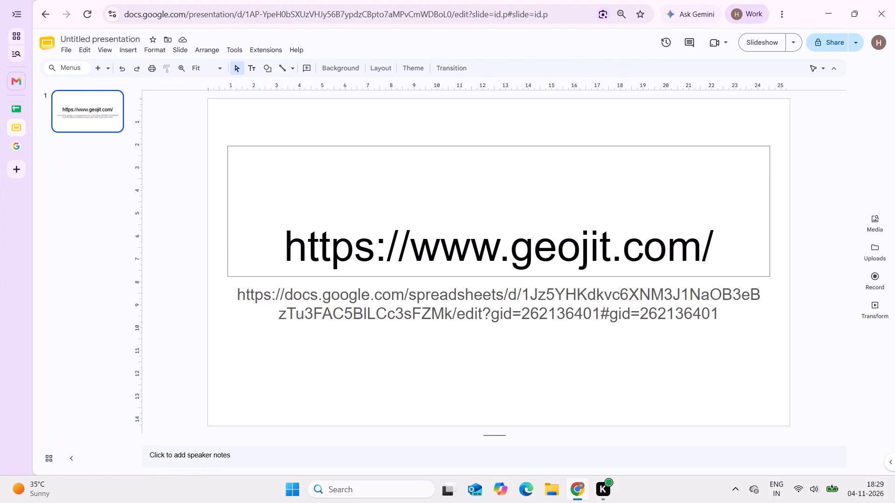
click(125, 126)
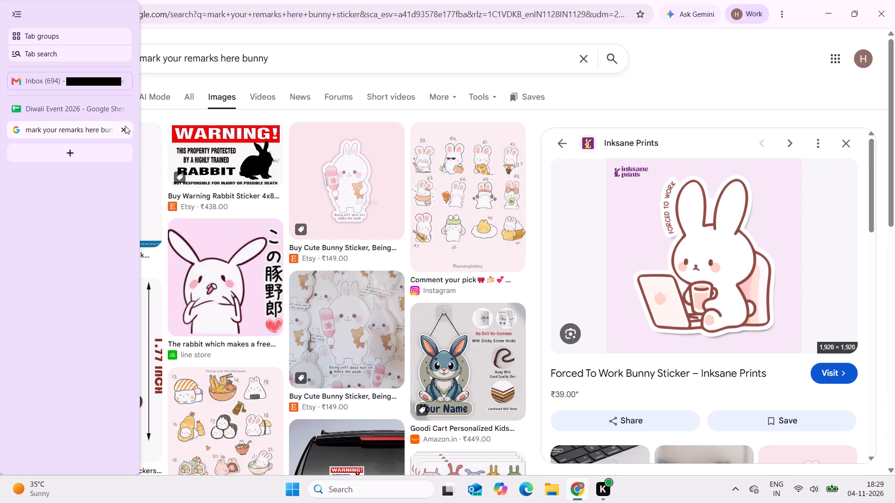
click(49, 109)
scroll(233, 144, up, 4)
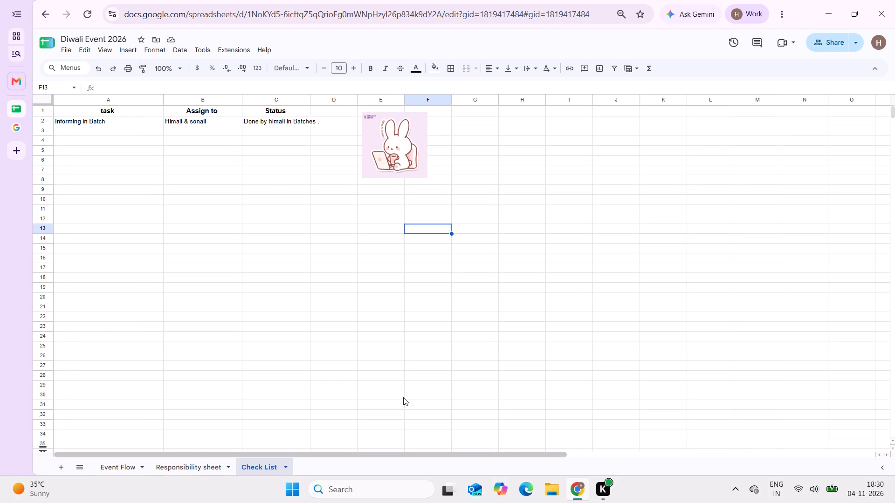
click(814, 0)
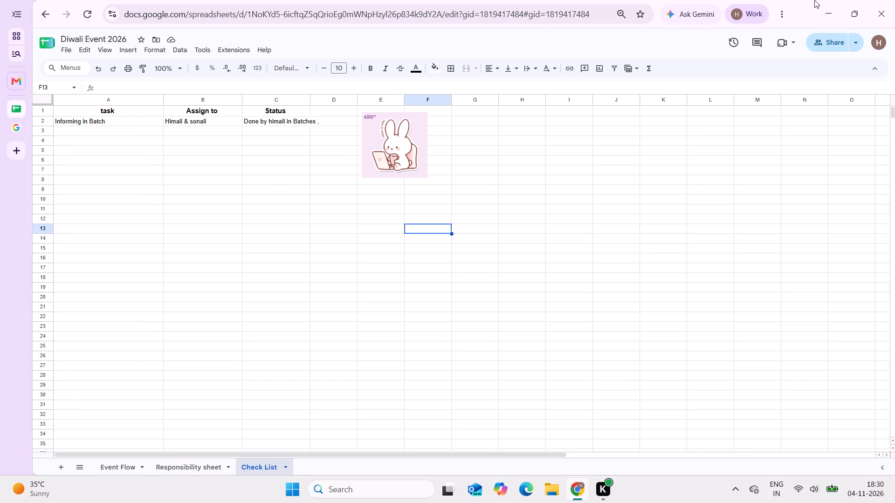
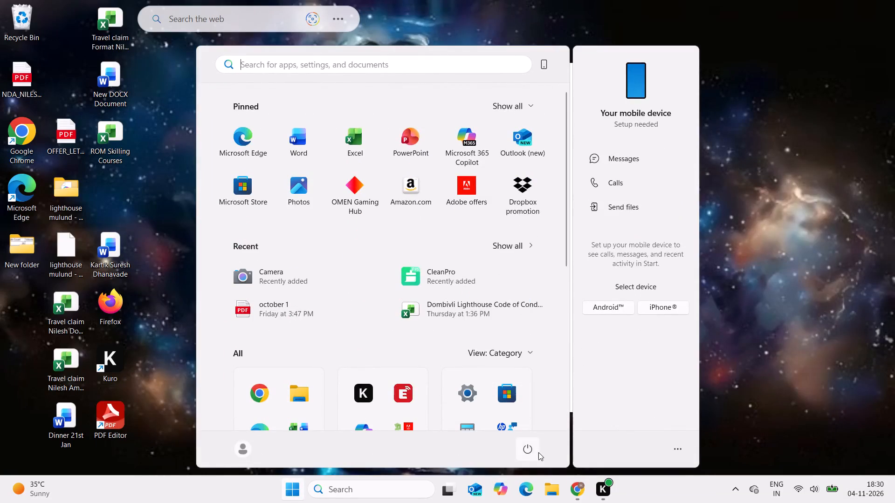
Return from the desktop to the Diwali Event 2026 spreadsheet in Chrome, showing its Check List sheet.
click(825, 252)
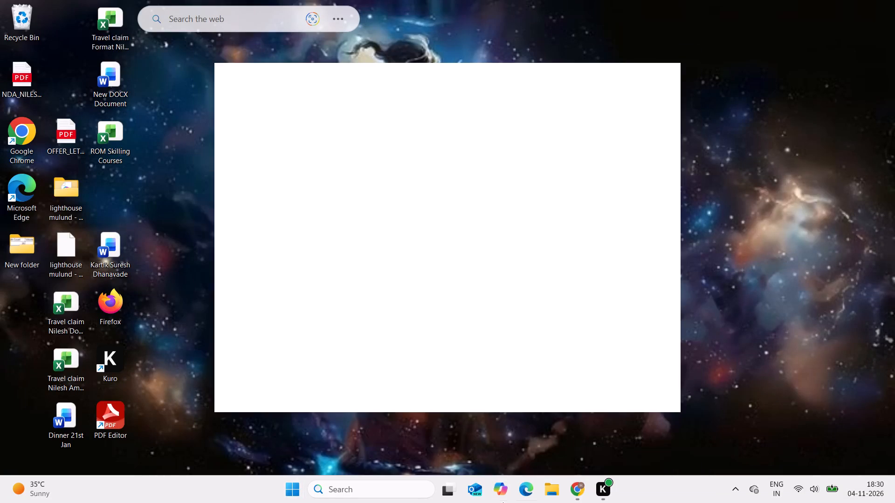
click(581, 486)
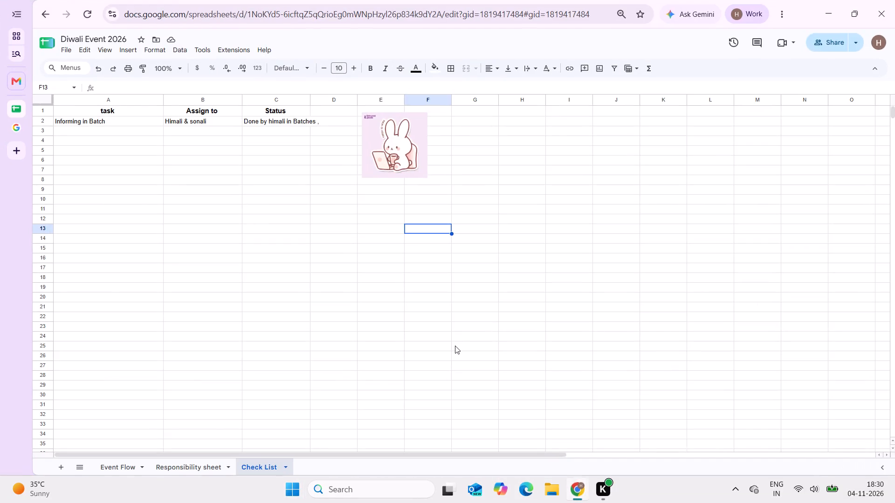
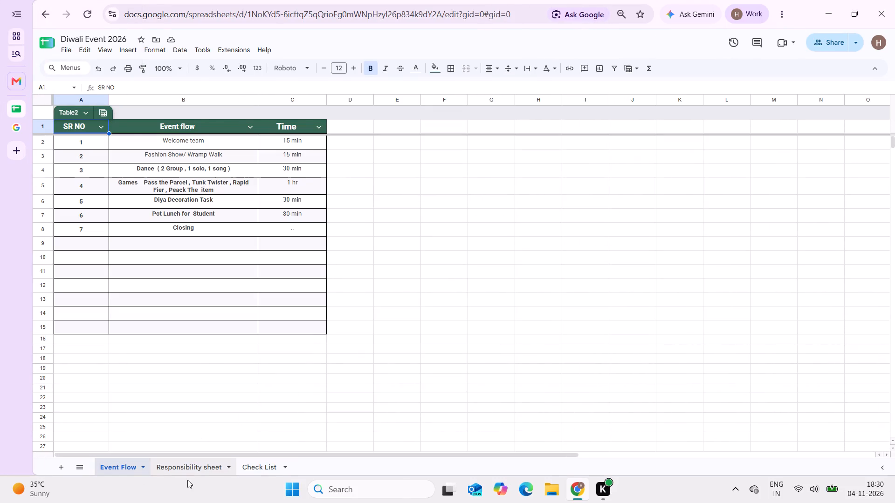
On the Responsibility sheet, make the budget total in cell F7 bold.
click(191, 472)
scroll(346, 327, up, 4)
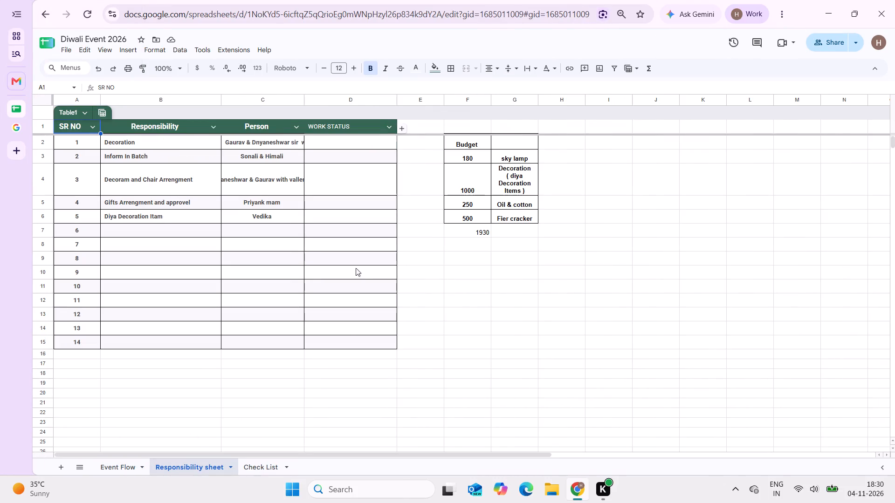
click(482, 232)
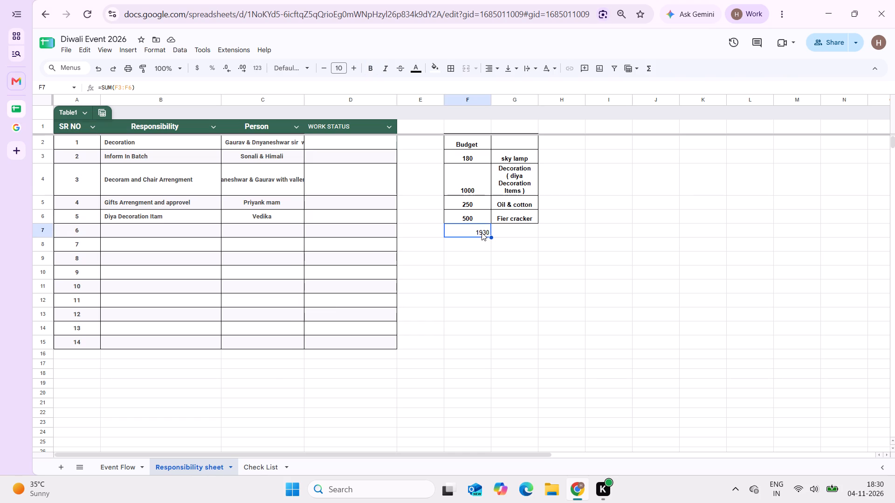
click(372, 70)
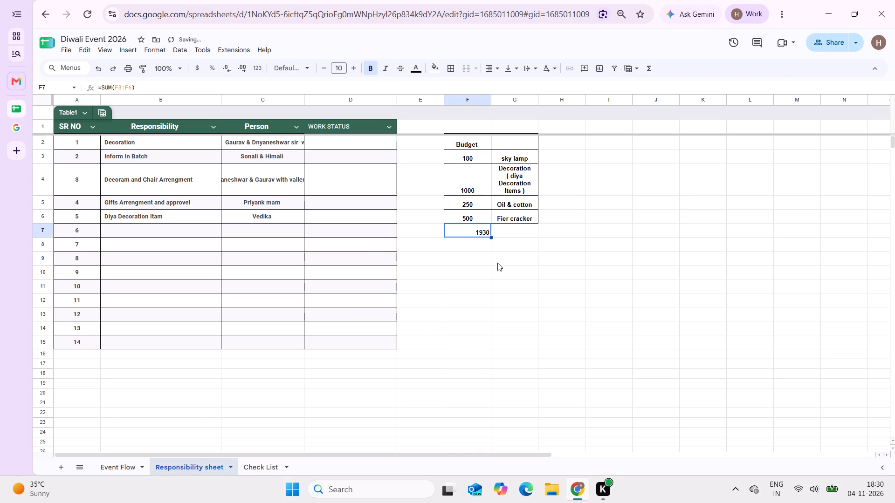
Center-align the budget total in cell F7 of the Responsibility sheet.
click(494, 67)
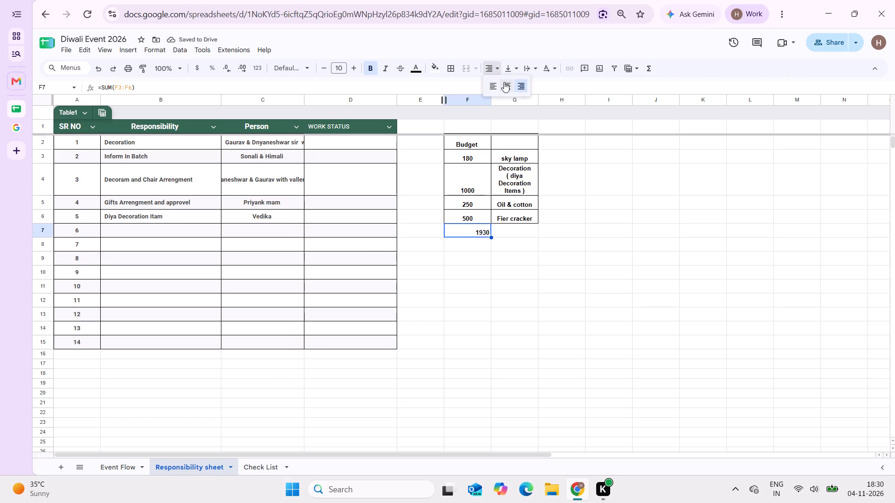
click(504, 84)
click(540, 290)
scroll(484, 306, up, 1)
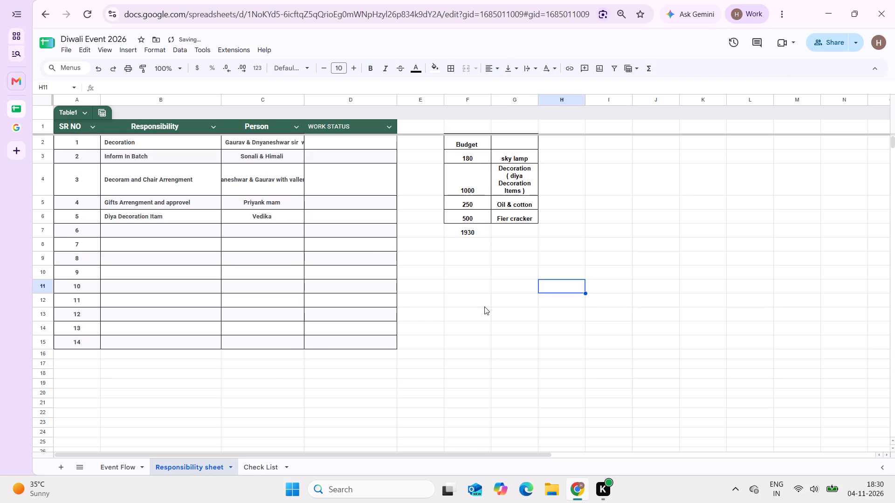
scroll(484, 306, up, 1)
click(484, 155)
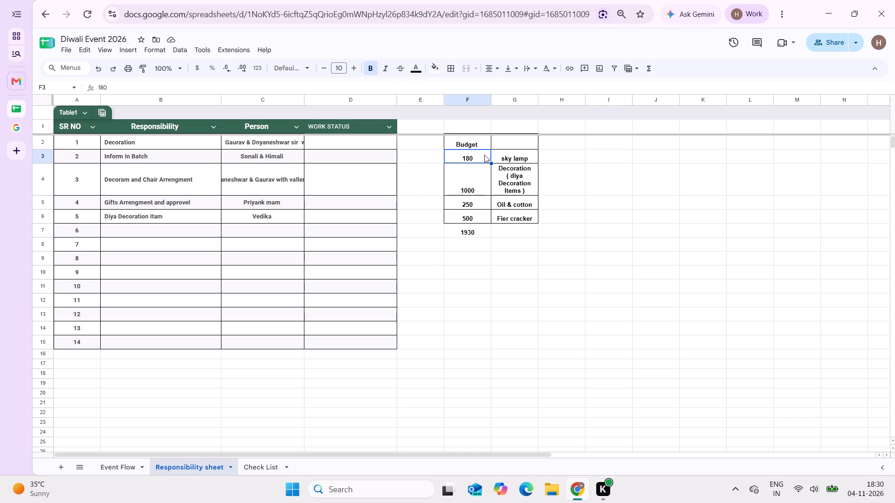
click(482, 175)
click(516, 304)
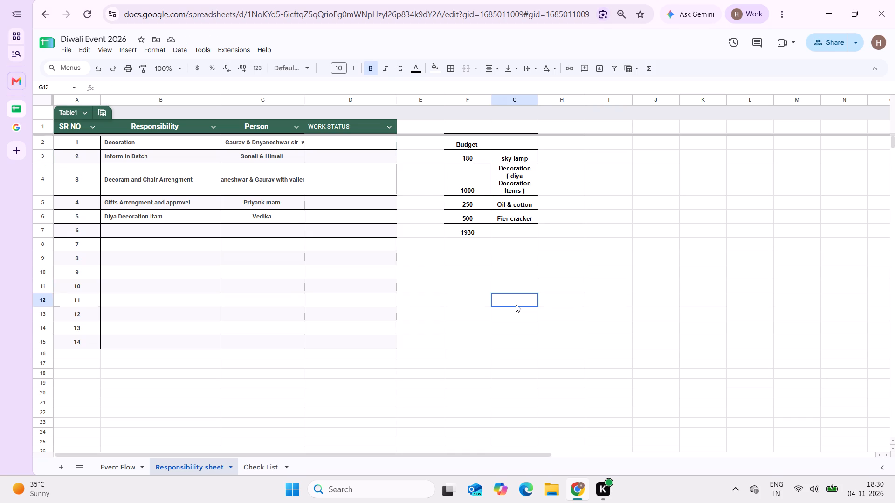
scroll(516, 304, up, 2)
Extend the sky lamp description in cell G3 with ", Big one".
click(533, 156)
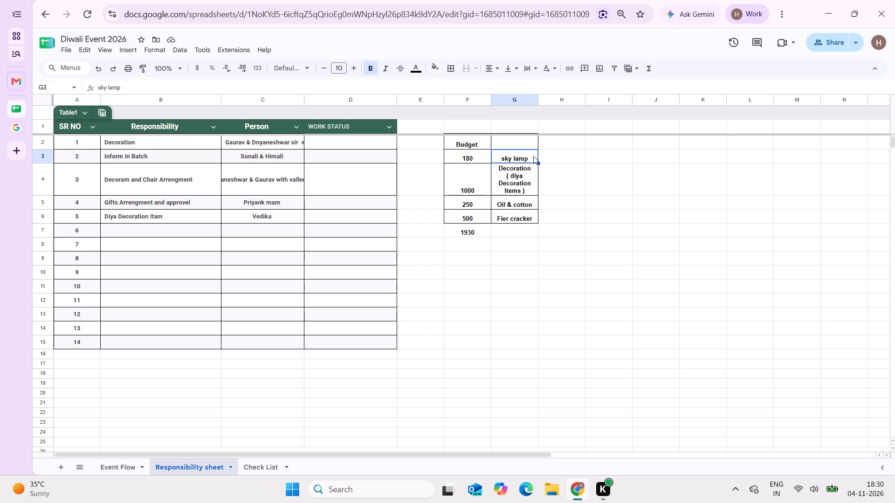
double_click(533, 156)
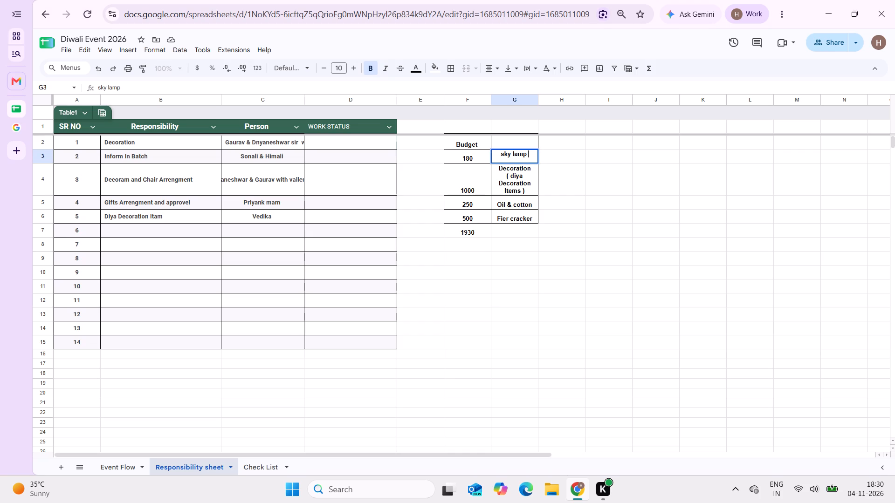
text(,)
key(space)
key(shift+b)
key(i)
text(g one)
key(space)
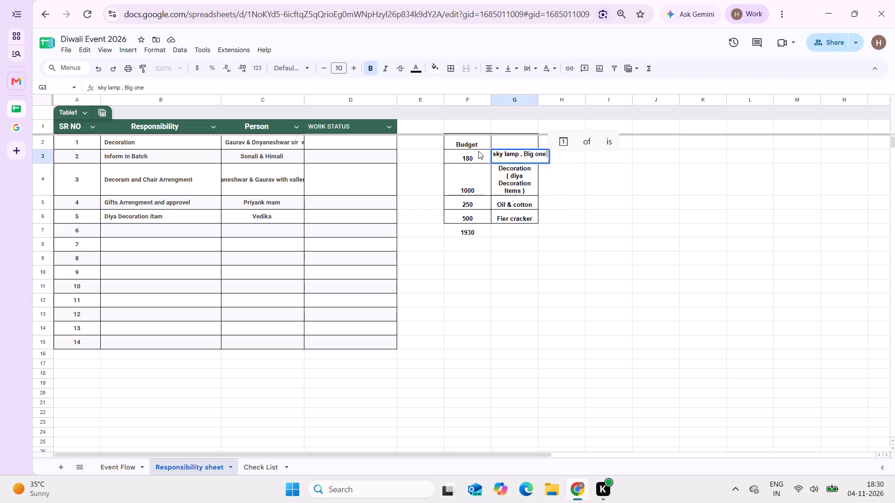
Set the sky lamp budget amount in cell F3 to 500.
double_click(478, 152)
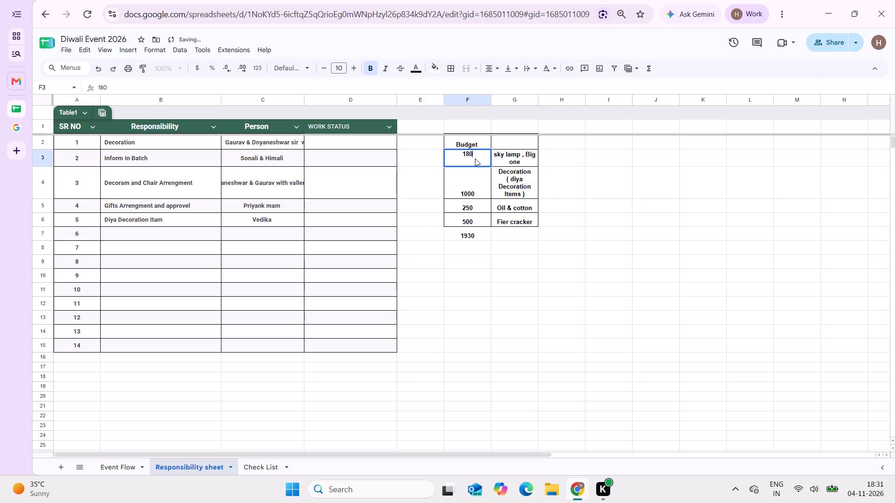
key(BackSpace)
key(BackSpace)
key(BackSpace)
text(500)
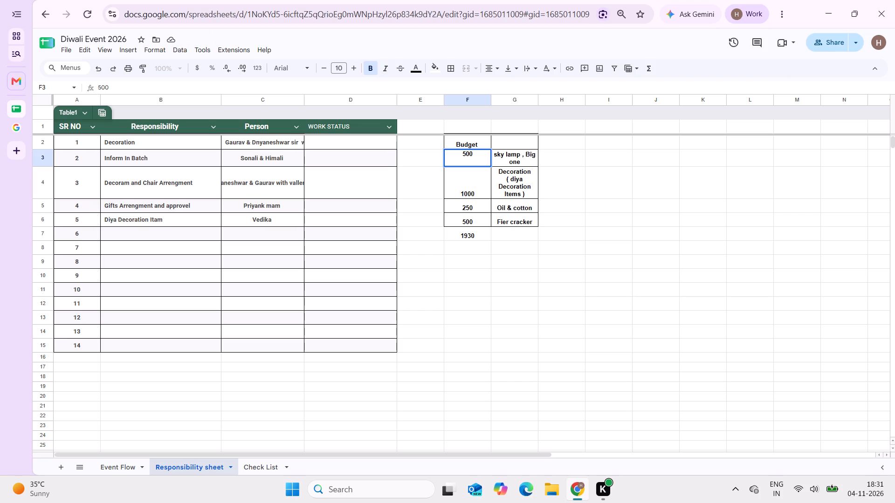
click(473, 169)
Insert "( mini 180)" after "sky lamp" in the description in cell G3.
click(506, 163)
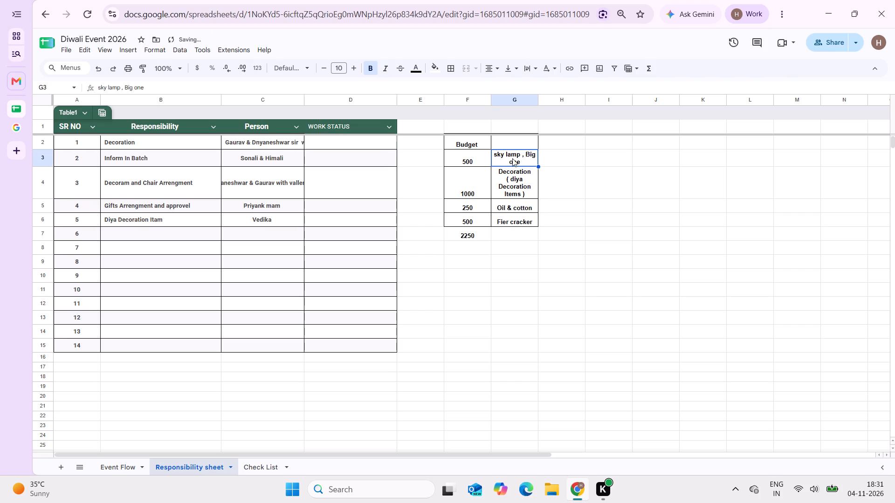
double_click(514, 157)
click(518, 155)
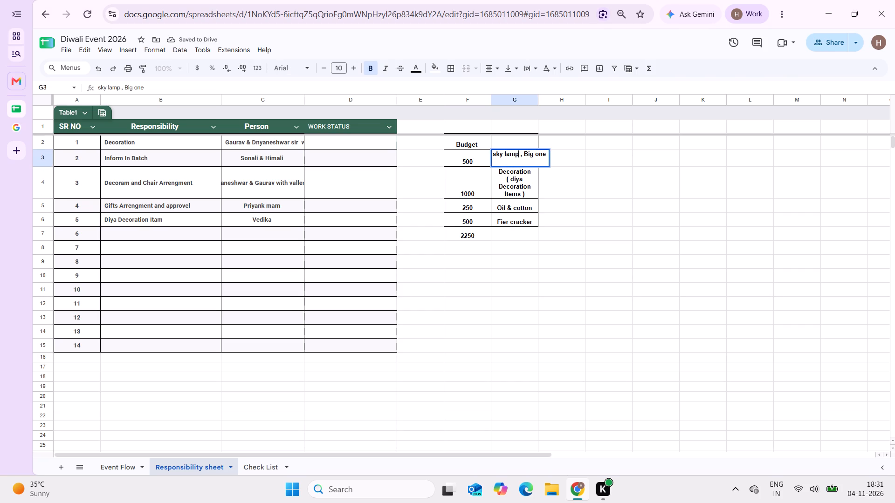
key(space)
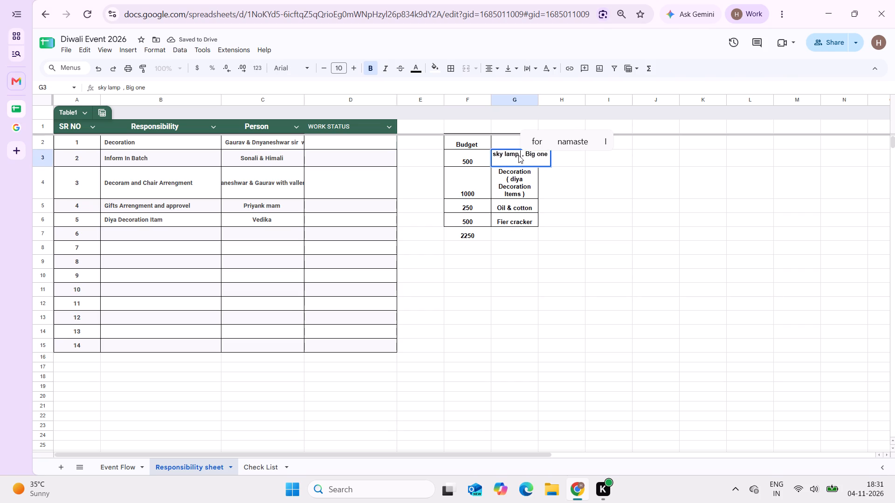
key(n)
key(BackSpace)
text(mini)
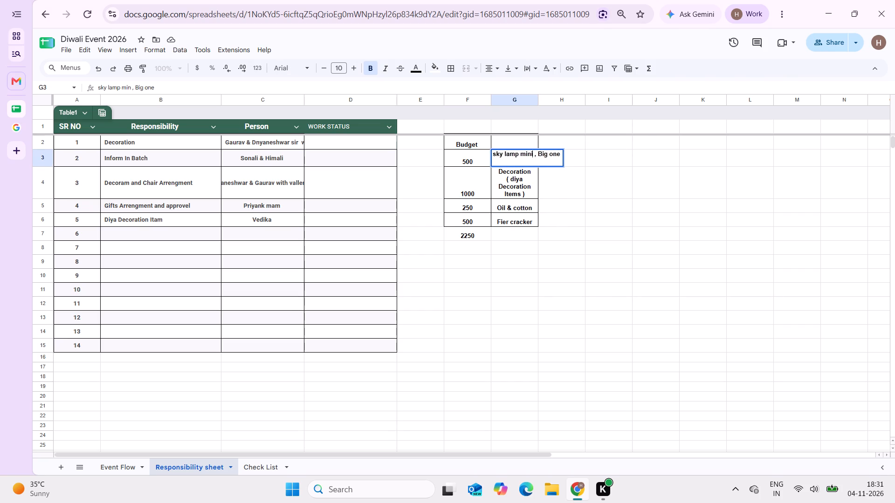
key(space)
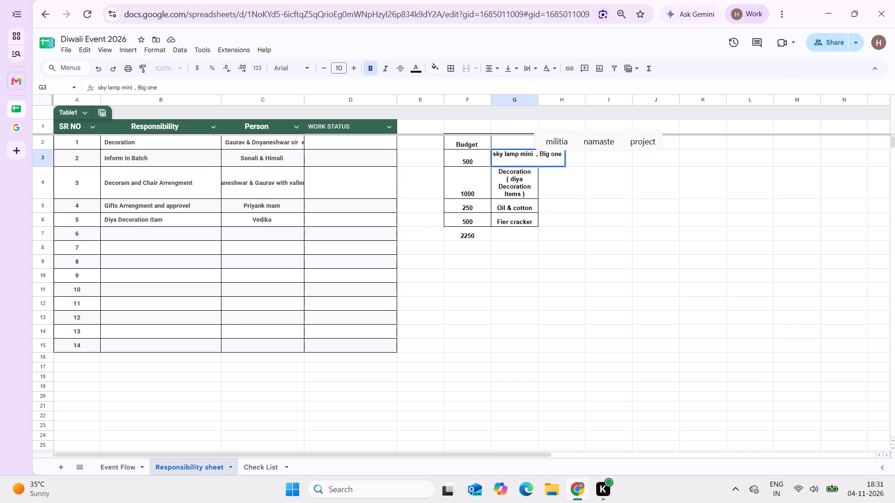
key(Left)
key(Left)
key(Left)
key(Left)
key(Left)
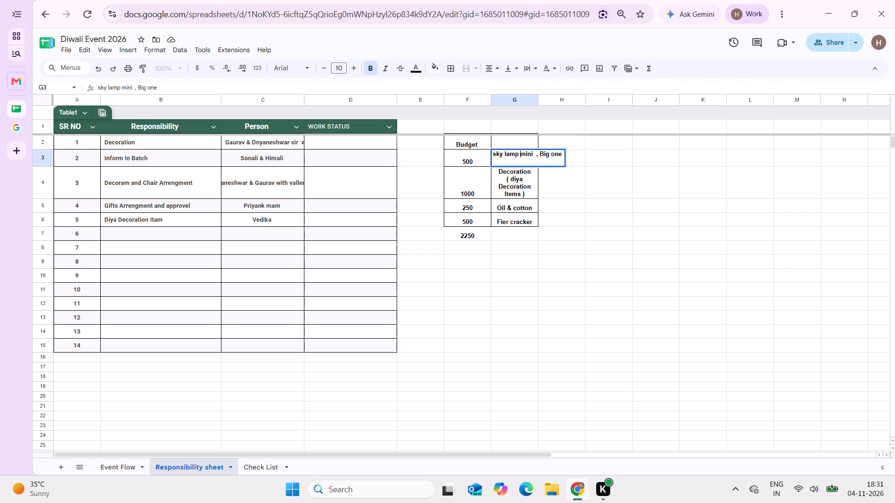
key(shift+parenleft)
key(space)
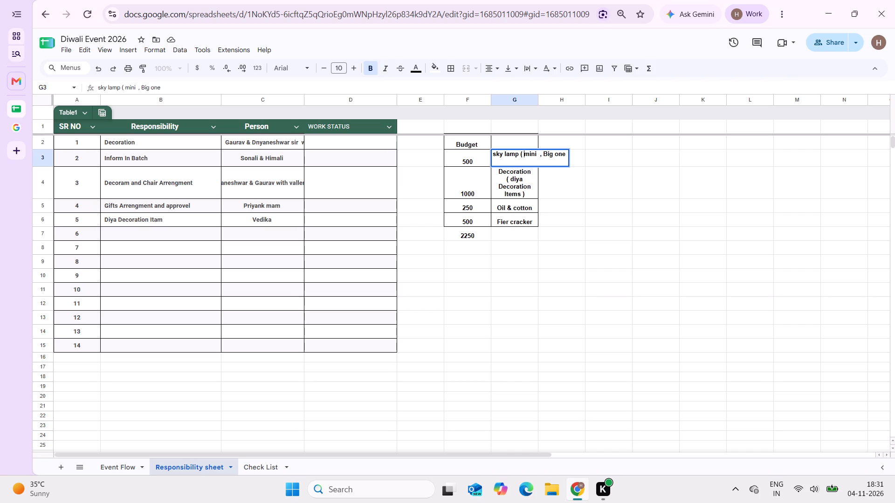
key(Right)
key(Right)
key(Right)
key(Right)
key(space)
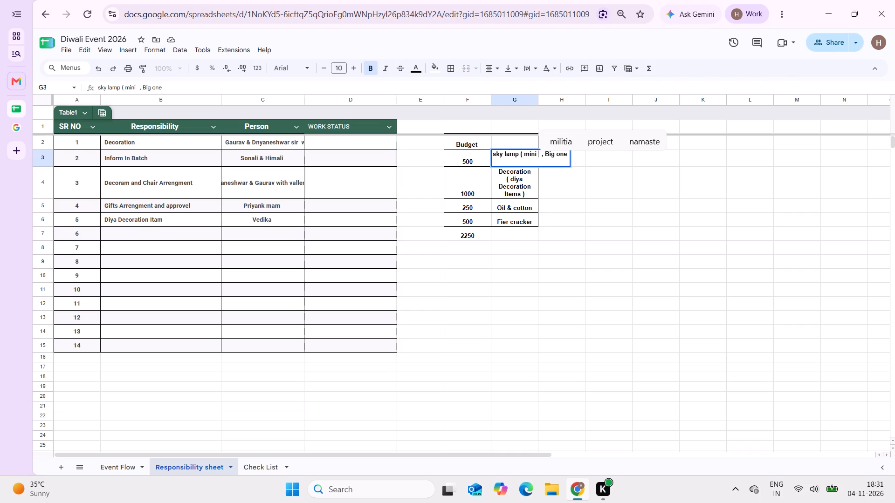
text(180)
key(shift+parenright)
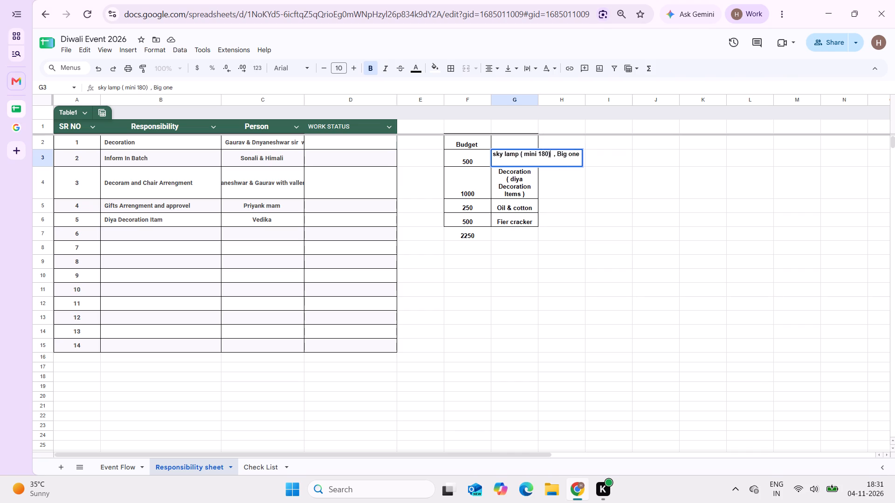
Add the price 300 after "Big one" in the sky lamp description in cell G3.
key(Right)
key(Right)
key(Right)
key(Right)
key(Right)
key(Right)
key(Right)
key(Right)
key(Right)
key(Right)
key(Right)
key(space)
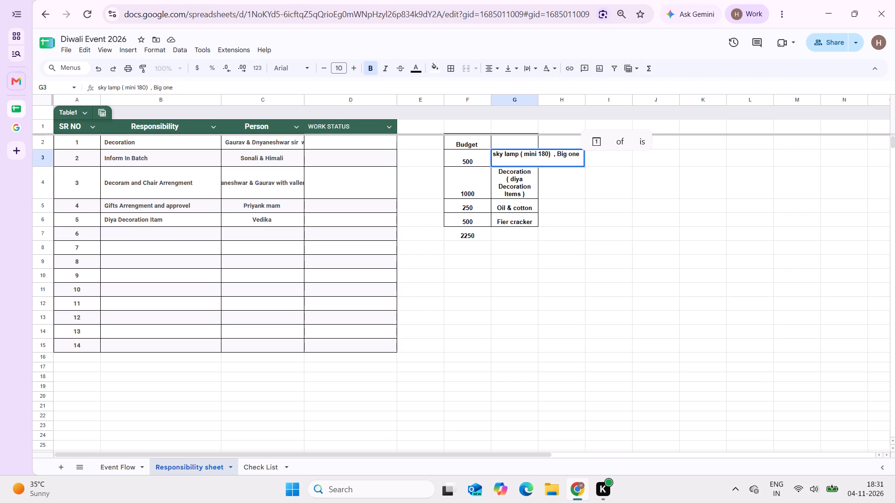
key(Left)
key(Left)
key(Left)
key(Left)
key(Left)
key(Right)
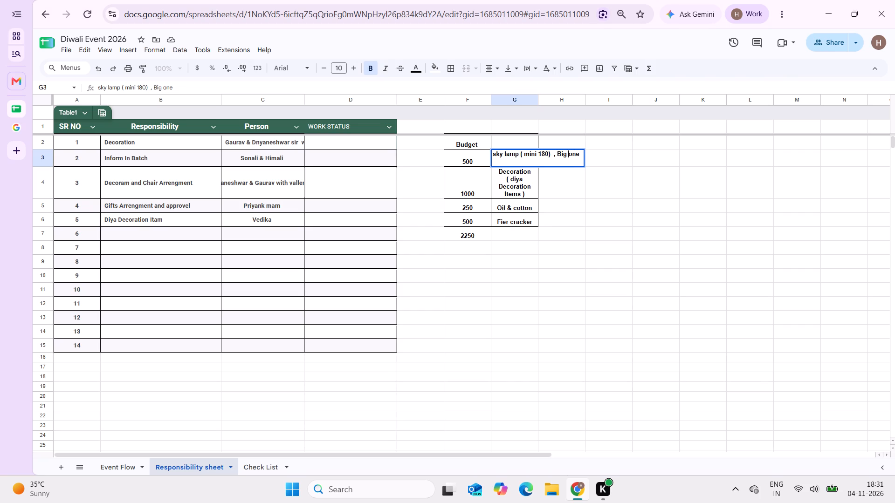
key(Right)
key(Right)
key(Right)
key(space)
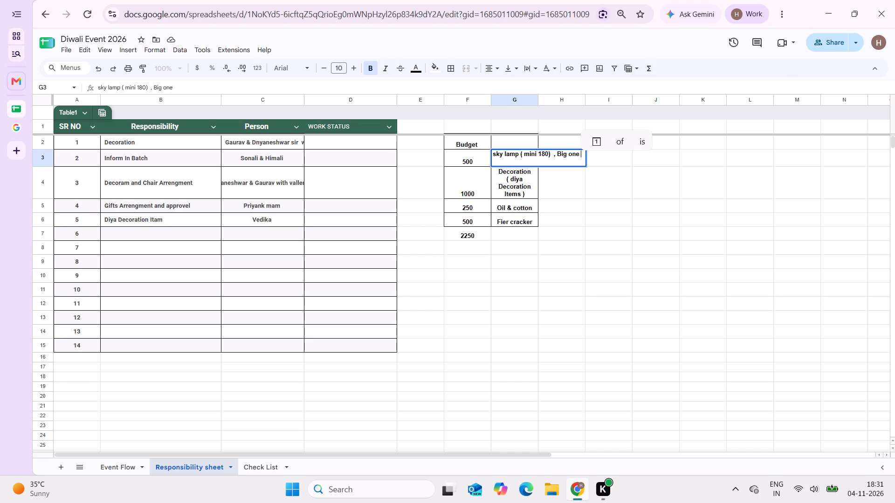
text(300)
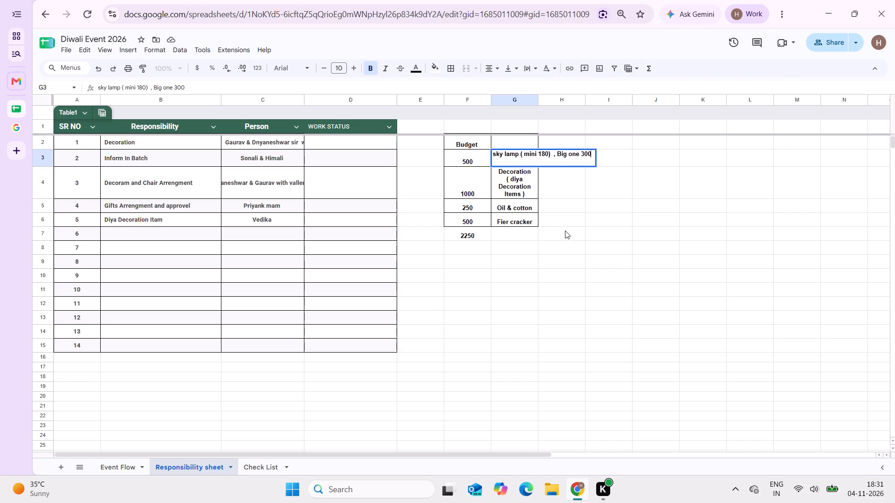
Finish editing the sky lamp description in cell G3, keeping the added price.
click(567, 232)
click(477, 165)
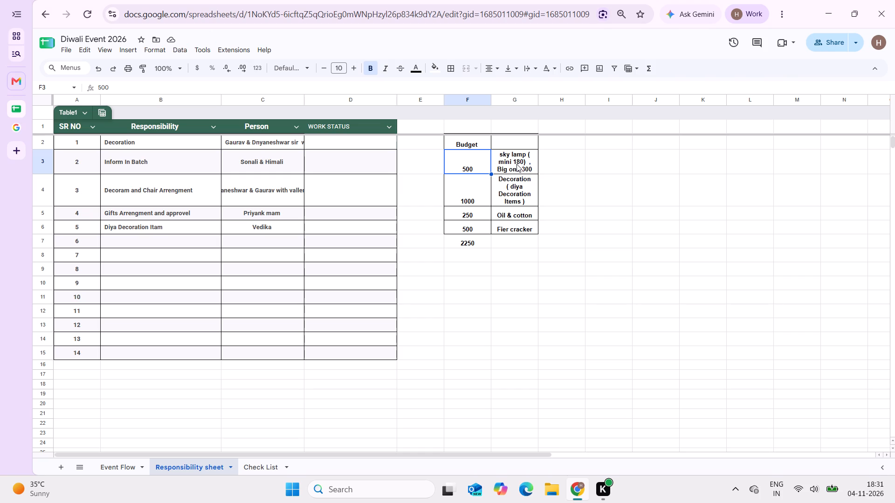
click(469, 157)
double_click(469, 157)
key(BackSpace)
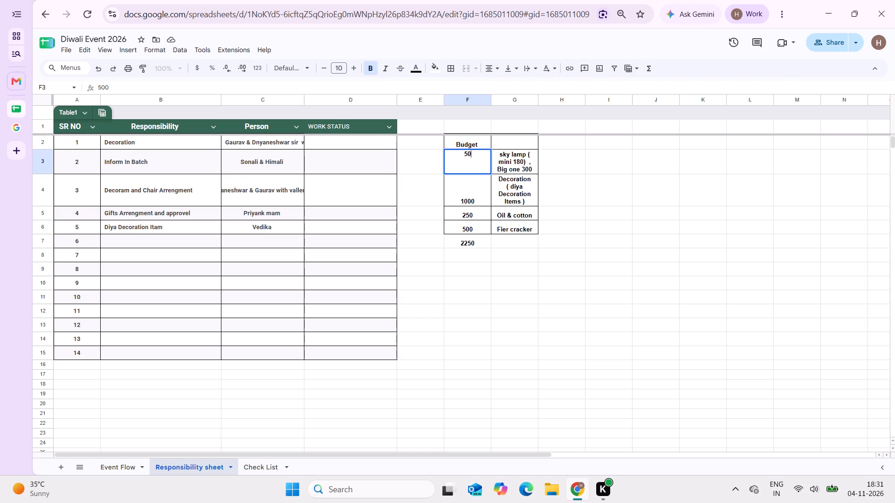